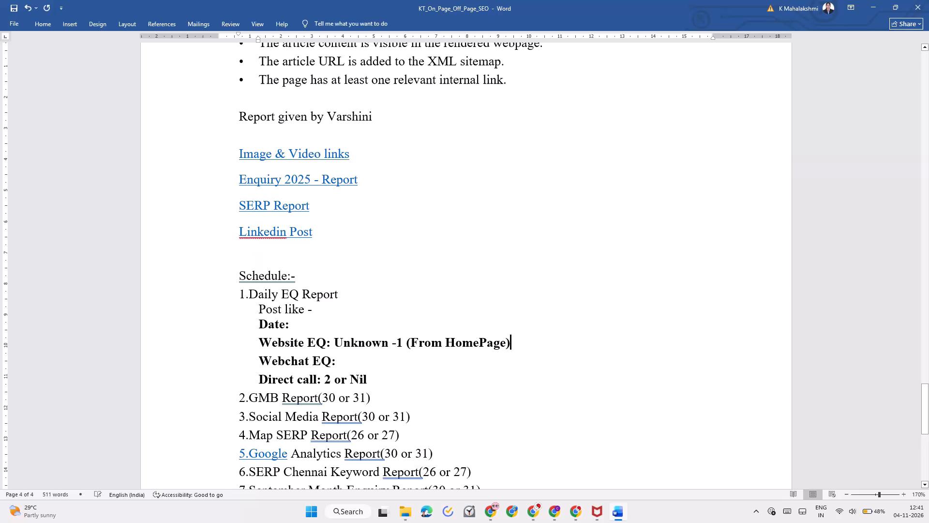
Append the copied entry to the Website EQ line after a comma, making it read "Unknown -2 (Agentic AI course in Chennai)".
{"action": "type", "text": ","}
{"action": "key", "text": "space"}
{"action": "key", "text": "ctrl+v"}
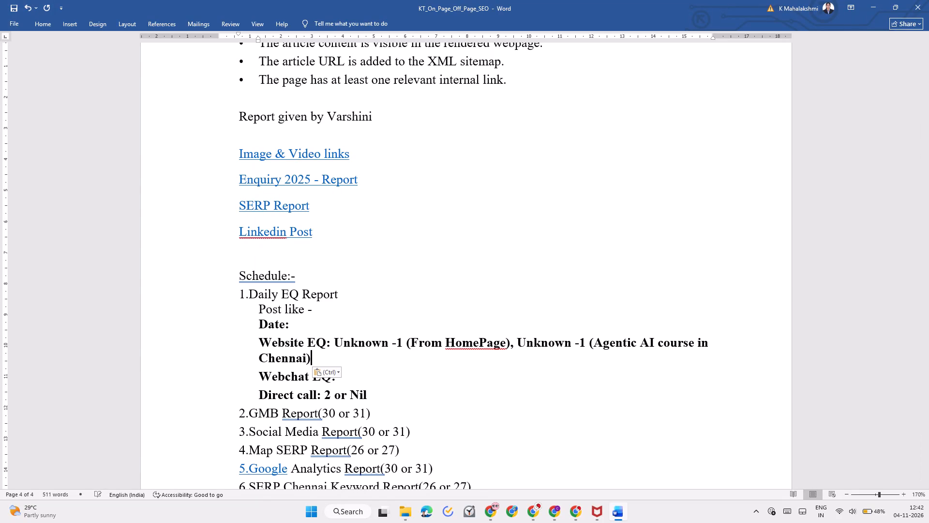
{"action": "left_click", "coordinate": [587, 342]}
{"action": "key", "text": "Left"}
{"action": "key", "text": "BackSpace"}
{"action": "key", "text": "2"}
{"action": "left_click", "coordinate": [524, 361]}
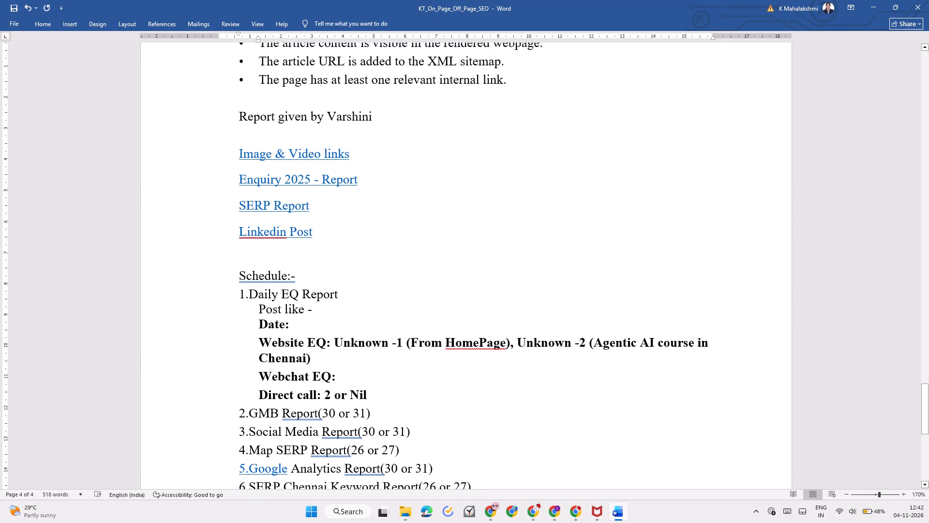
{"action": "left_click", "coordinate": [482, 373]}
{"action": "left_click", "coordinate": [468, 358]}
Remove bold from both Unknown entries after the "Website EQ:" label, through "Chennai)".
{"action": "left_click_drag", "start_coordinate": [374, 363], "coordinate": [341, 342]}
{"action": "left_click_drag", "start_coordinate": [341, 342], "coordinate": [334, 339]}
{"action": "left_click", "coordinate": [337, 318]}
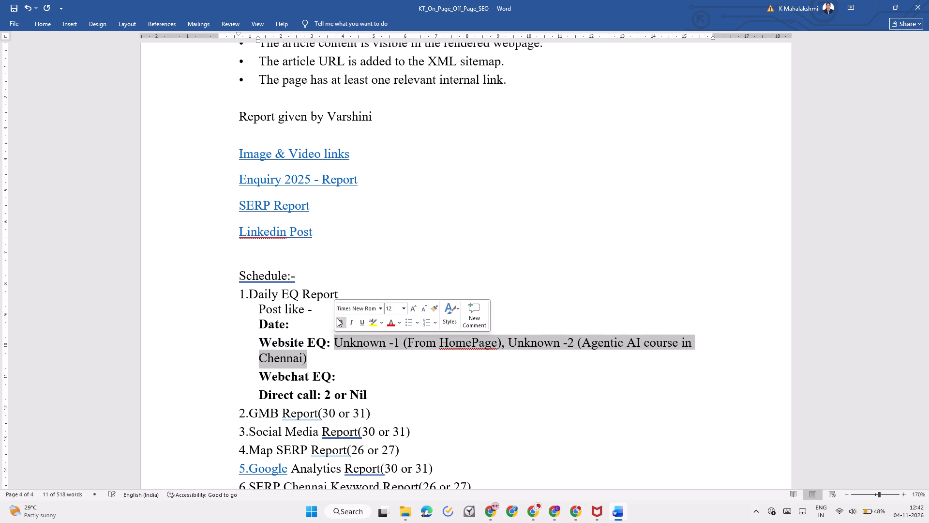
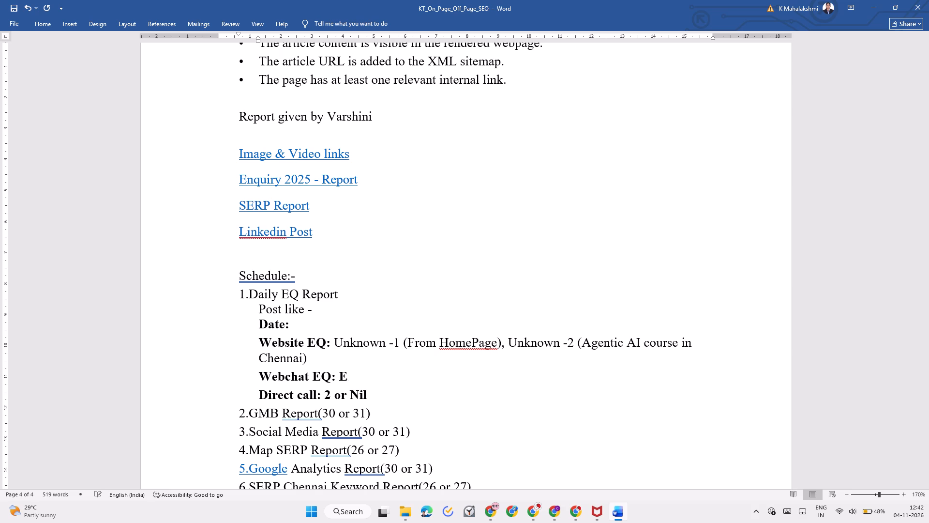
Delete the text after the "Webchat EQ:" label in the sample post, leaving its value blank.
{"action": "key", "text": "BackSpace"}
{"action": "key", "text": "BackSpace"}
{"action": "key", "text": "BackSpace"}
{"action": "key", "text": "space"}
{"action": "key", "text": "BackSpace"}
Add the indented line "Check Mobile & Desktop view" beneath "2.GMB Report(30 or 31)" in the Schedule list.
{"action": "scroll", "coordinate": [502, 375], "scroll_direction": "down", "scroll_amount": 1}
{"action": "left_click", "coordinate": [479, 348]}
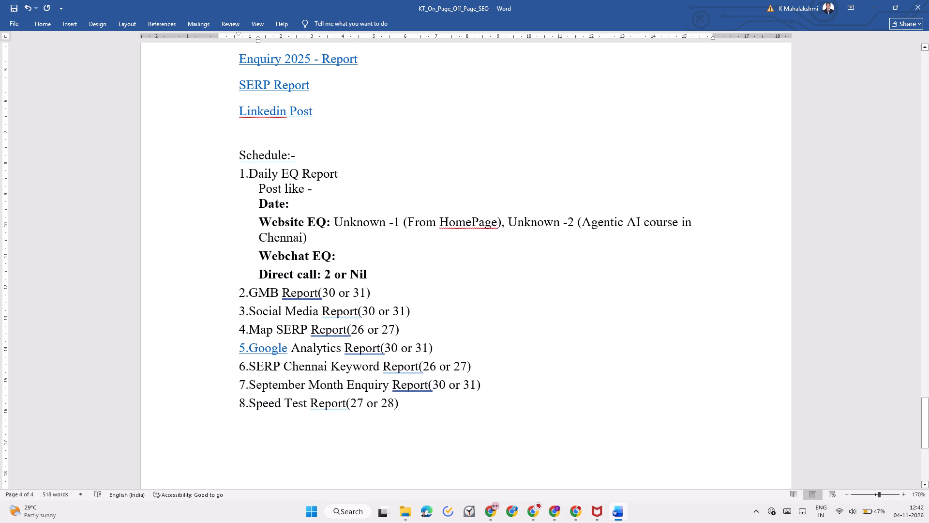
{"action": "left_click", "coordinate": [390, 290]}
{"action": "key", "text": "shift+Return"}
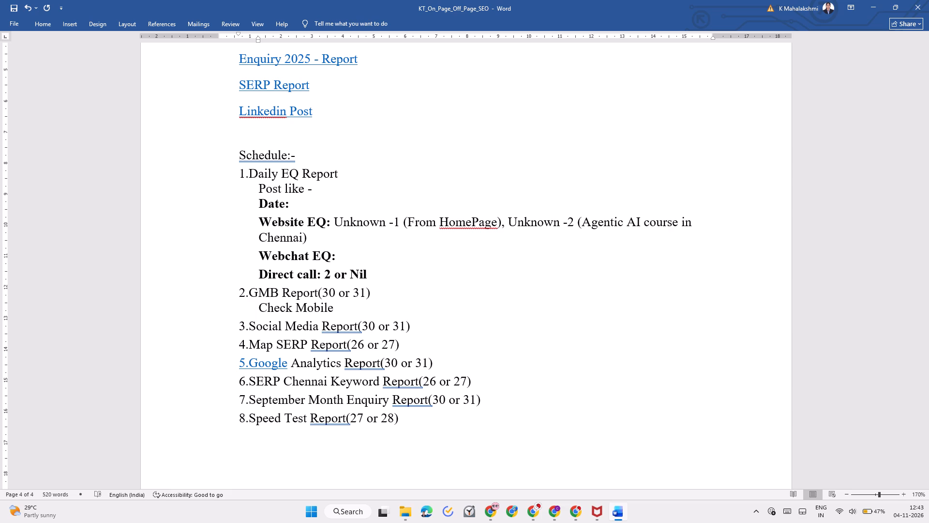
{"action": "type", "text": "&"}
{"action": "key", "text": "space"}
{"action": "key", "text": "BackSpace"}
{"action": "key", "text": "BackSpace"}
{"action": "key", "text": "BackSpace"}
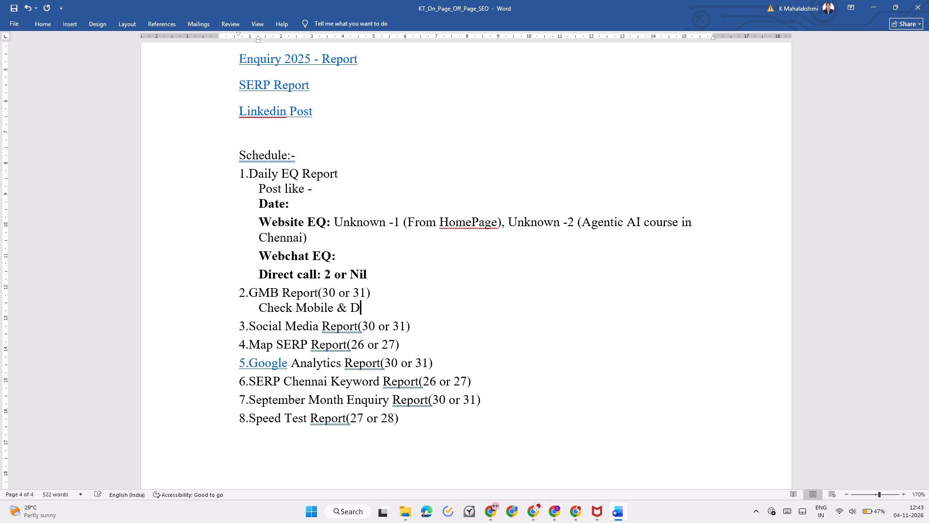
{"action": "type", "text": "ktop view"}
Continue the GMB Report notes with the line "Location Off" and start another line reading "Check the".
{"action": "key", "text": "shift+Return"}
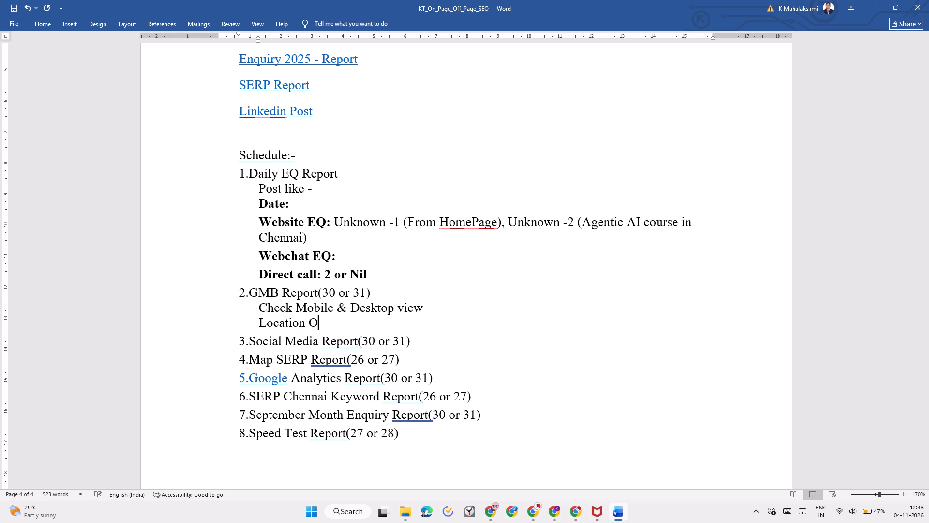
{"action": "type", "text": "ff"}
{"action": "key", "text": "shift+Return"}
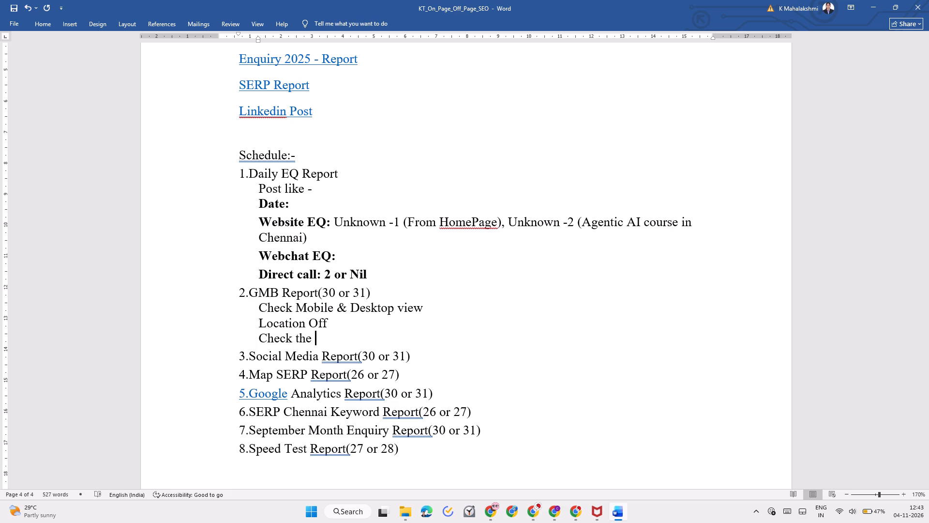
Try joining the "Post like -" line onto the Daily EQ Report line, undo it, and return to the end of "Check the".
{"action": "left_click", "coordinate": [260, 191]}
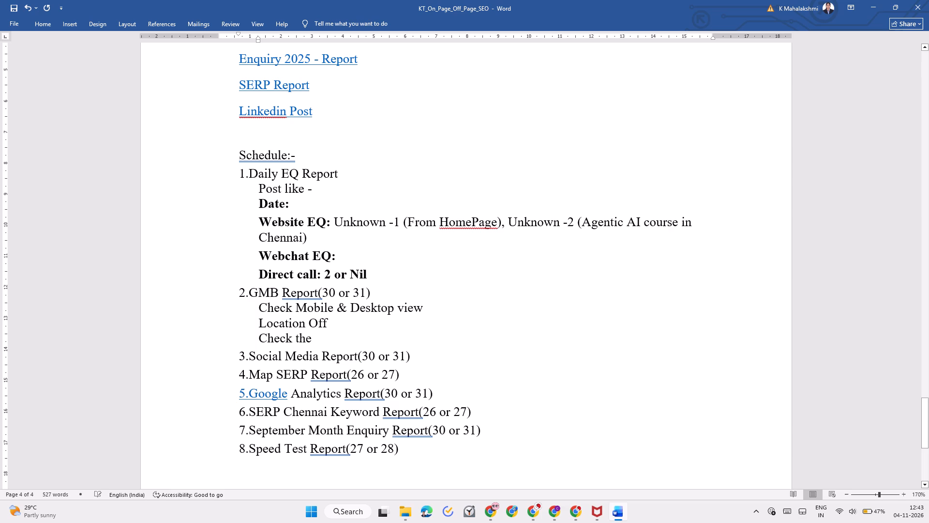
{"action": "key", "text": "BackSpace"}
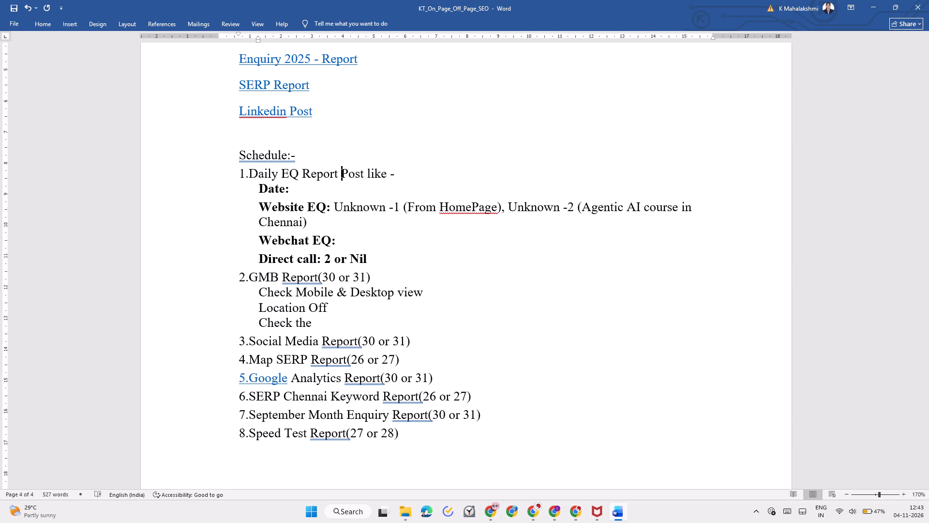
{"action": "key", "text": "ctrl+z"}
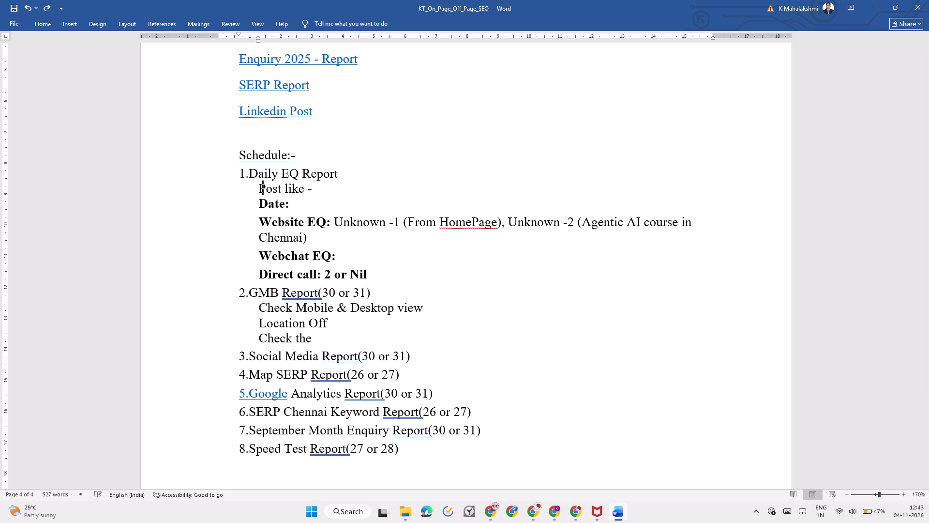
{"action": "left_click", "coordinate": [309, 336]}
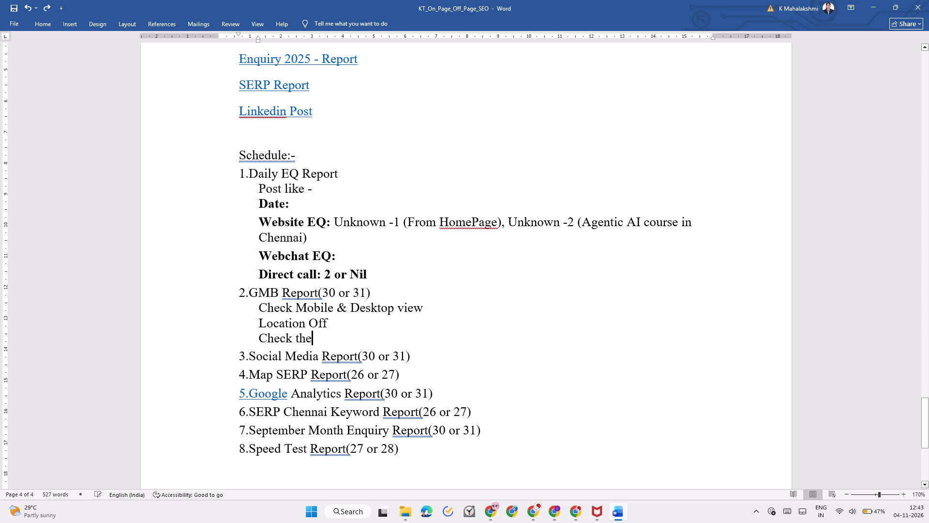
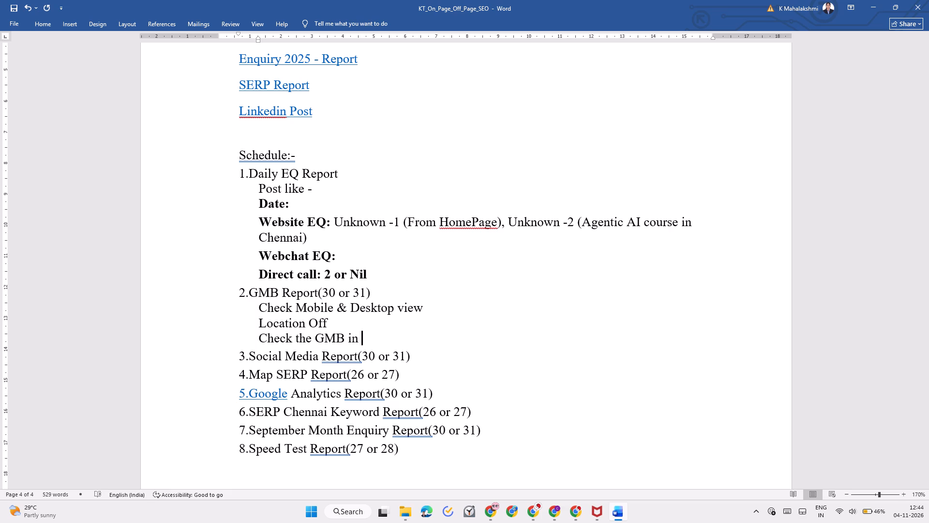
Reword and extend the last GMB Report note so it reads "Check the GMB position in OMR & V".
{"action": "key", "text": "BackSpace"}
{"action": "key", "text": "BackSpace"}
{"action": "key", "text": "BackSpace"}
{"action": "key", "text": "BackSpace"}
{"action": "key", "text": "space"}
{"action": "type", "text": "post"}
{"action": "key", "text": "space"}
{"action": "key", "text": "BackSpace"}
{"action": "key", "text": "BackSpace"}
{"action": "key", "text": "BackSpace"}
{"action": "type", "text": "sition in"}
{"action": "key", "text": "space"}
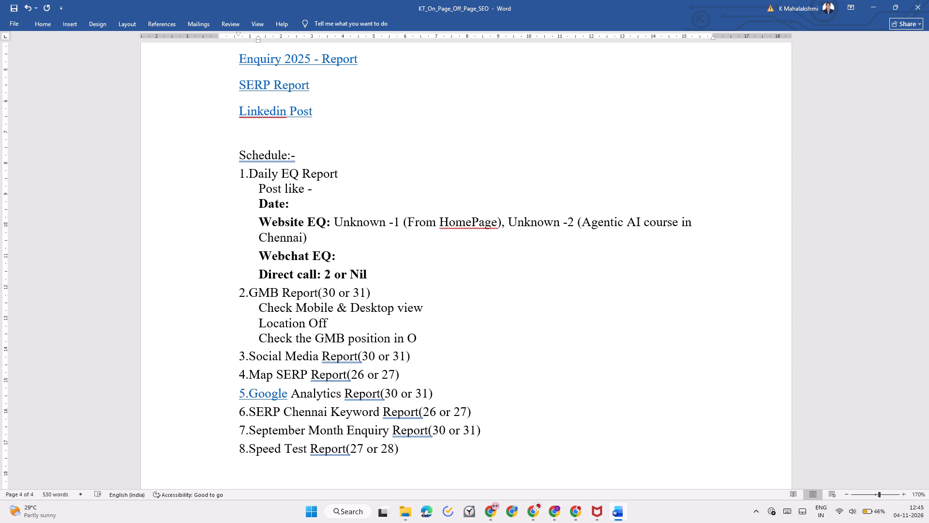
{"action": "key", "text": "BackSpace"}
{"action": "key", "text": "space"}
{"action": "type", "text": "& VE"}
{"action": "key", "text": "BackSpace"}
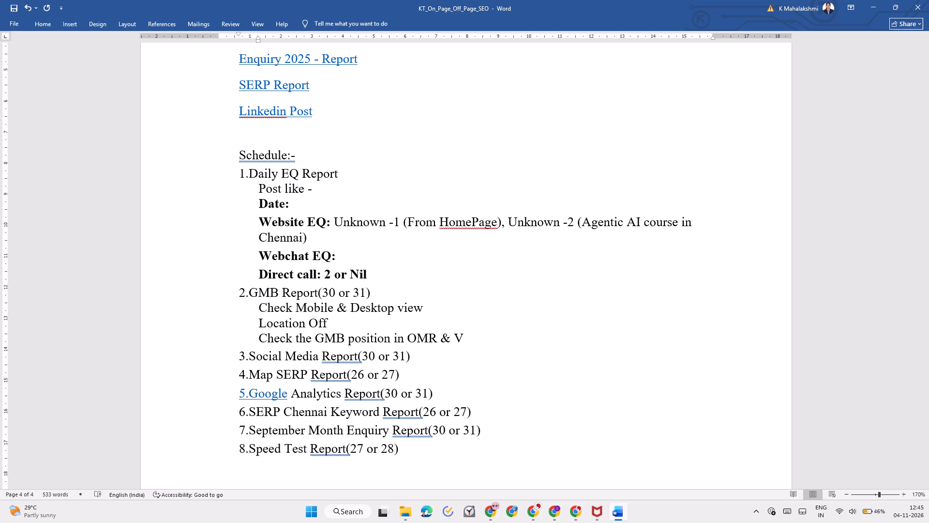
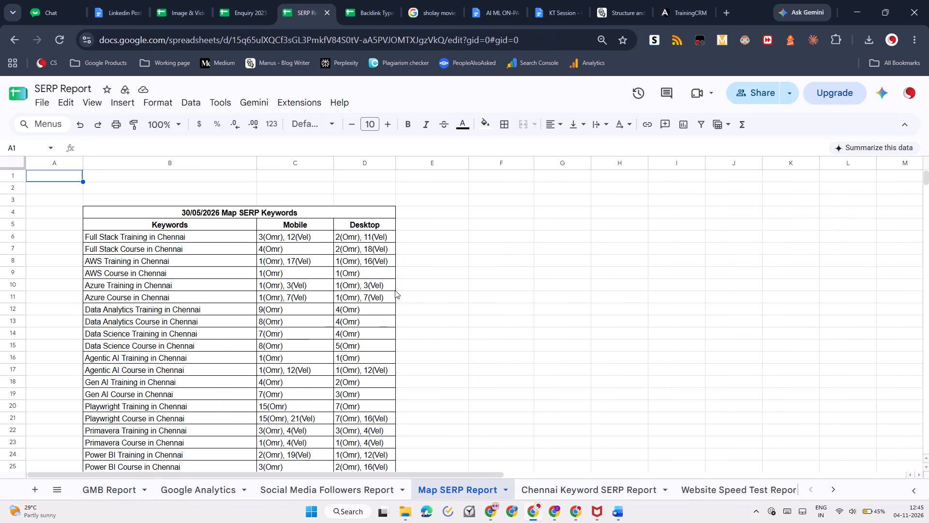
Look through the Map SERP Report keyword tables for a sample position entry that lists both Vel and Omr.
{"action": "left_click", "coordinate": [370, 237]}
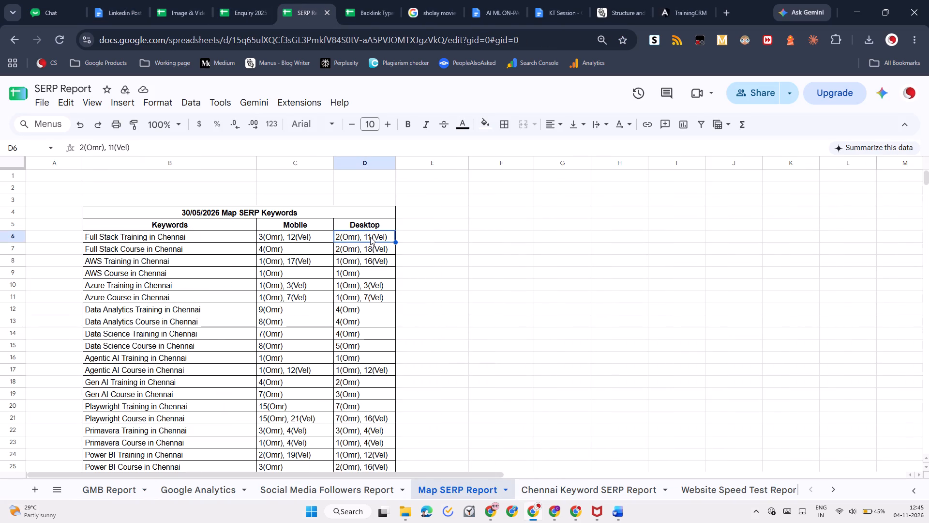
{"action": "scroll", "coordinate": [343, 273], "scroll_direction": "up", "scroll_amount": 1}
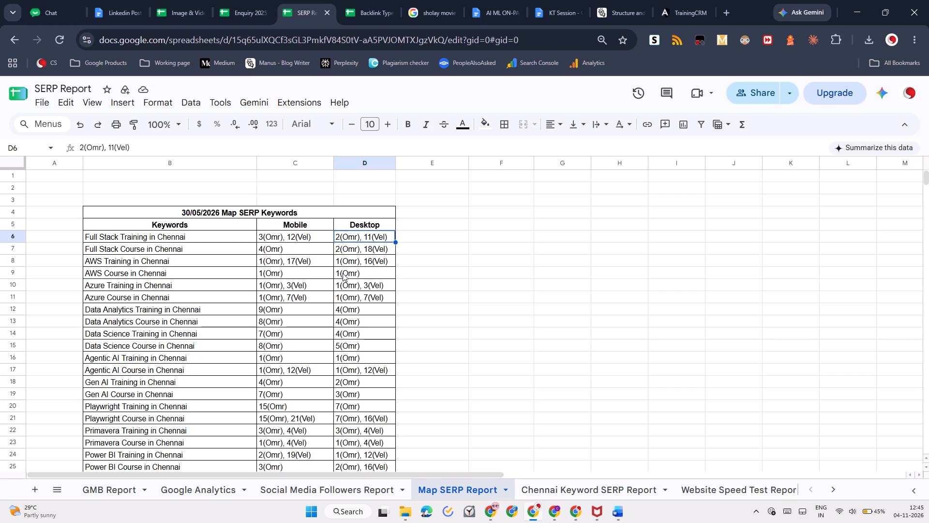
{"action": "scroll", "coordinate": [343, 273], "scroll_direction": "up", "scroll_amount": 2}
{"action": "left_click", "coordinate": [417, 279]}
{"action": "scroll", "coordinate": [417, 279], "scroll_direction": "up", "scroll_amount": 4}
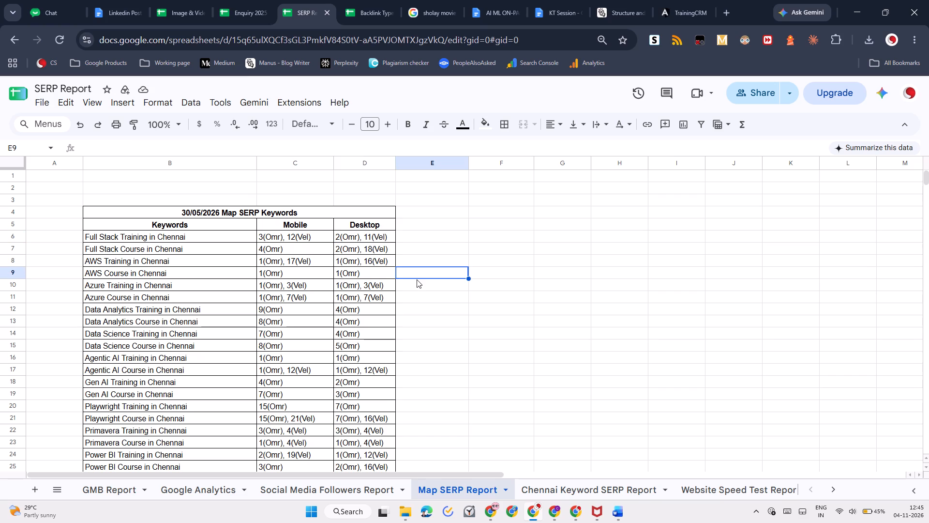
{"action": "scroll", "coordinate": [417, 279], "scroll_direction": "down", "scroll_amount": 8}
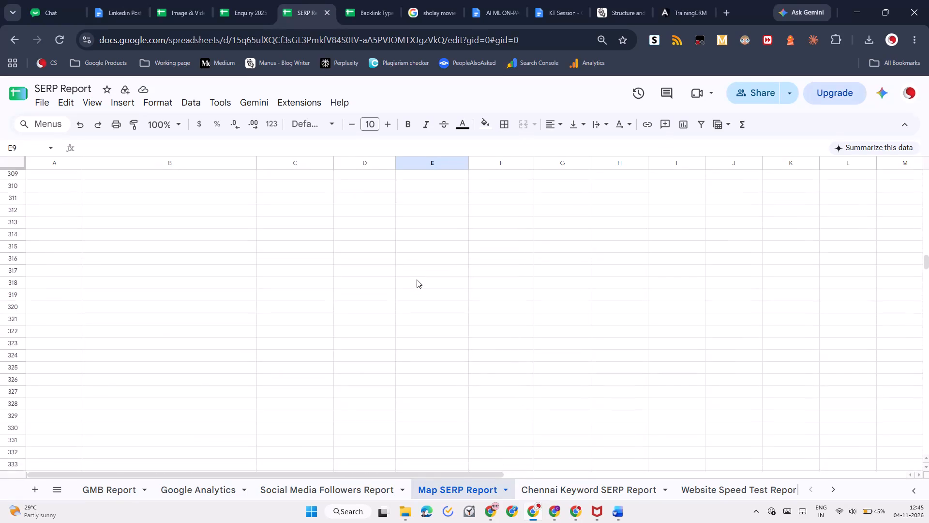
{"action": "scroll", "coordinate": [417, 279], "scroll_direction": "down", "scroll_amount": 2}
{"action": "scroll", "coordinate": [417, 279], "scroll_direction": "up", "scroll_amount": 7}
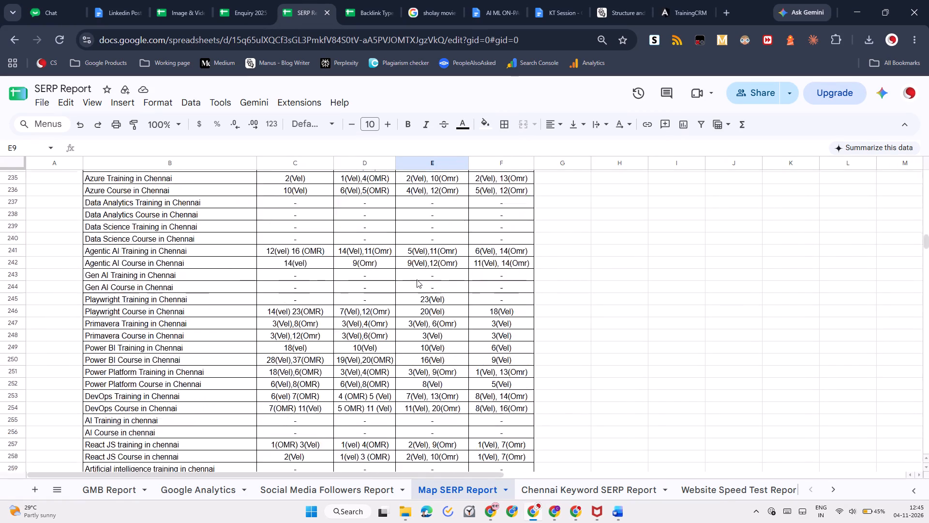
{"action": "scroll", "coordinate": [417, 279], "scroll_direction": "down", "scroll_amount": 3}
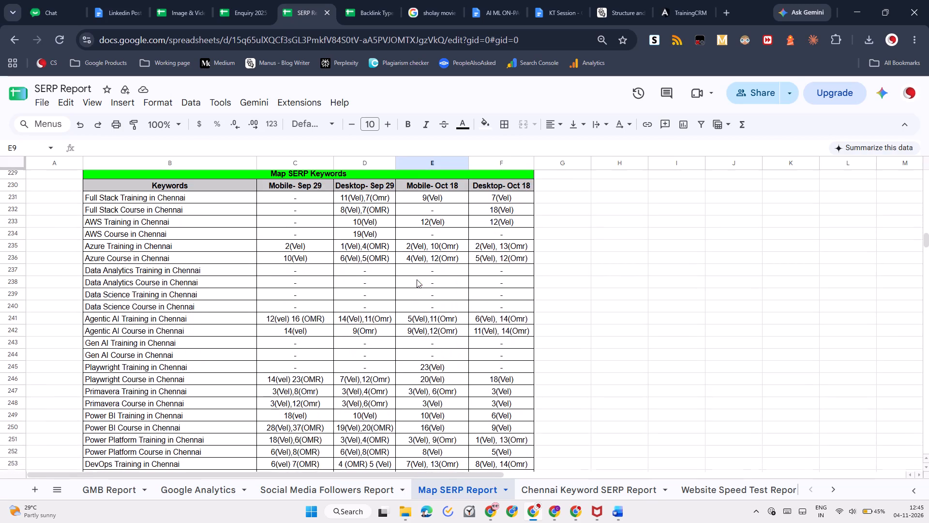
{"action": "scroll", "coordinate": [417, 279], "scroll_direction": "down", "scroll_amount": 3}
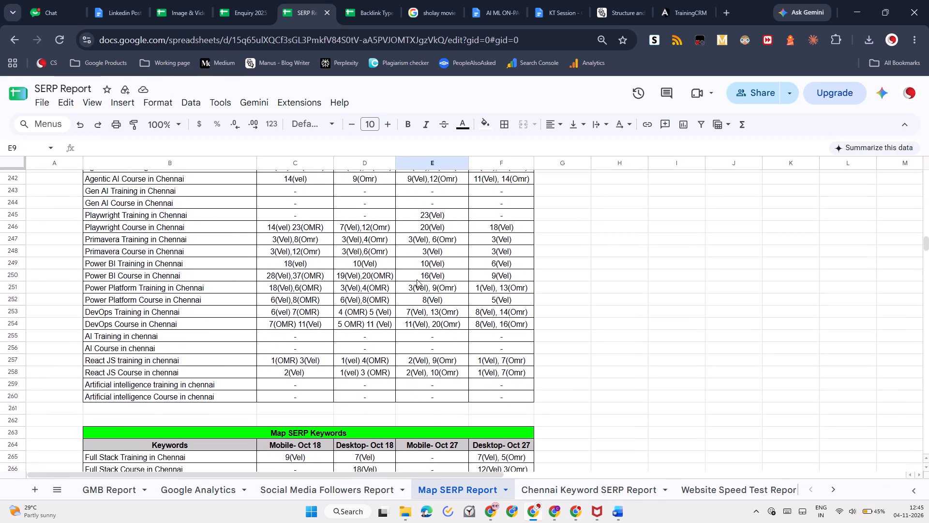
{"action": "scroll", "coordinate": [417, 279], "scroll_direction": "down", "scroll_amount": 6}
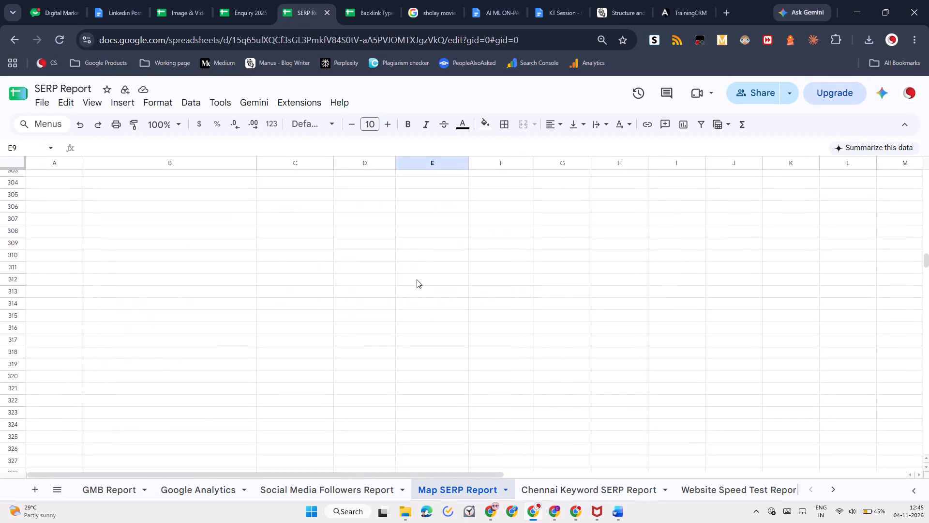
{"action": "scroll", "coordinate": [417, 279], "scroll_direction": "up", "scroll_amount": 5}
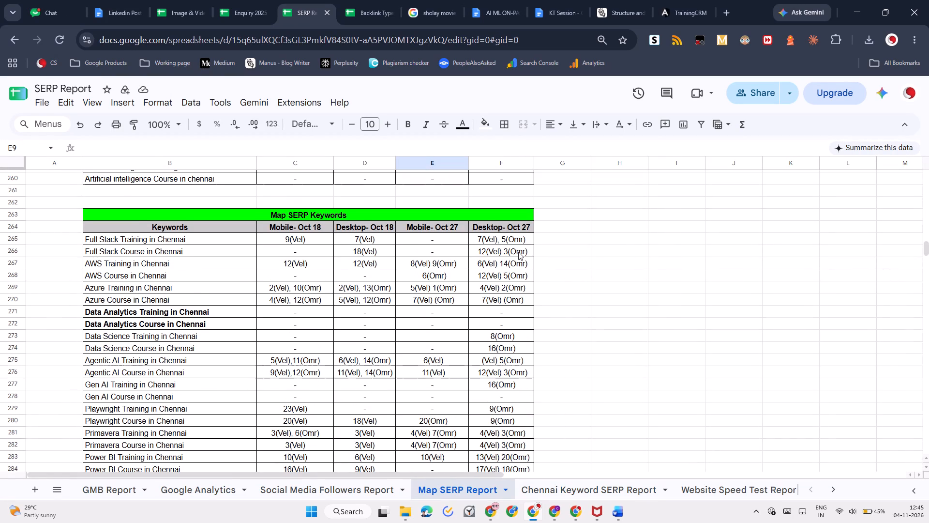
Copy the Desktop- Oct 27 entry "7(Vel), 5(Omr)" for Full Stack Training in Chennai onto a new line under the Word document's GMB Report notes.
{"action": "left_click", "coordinate": [509, 236]}
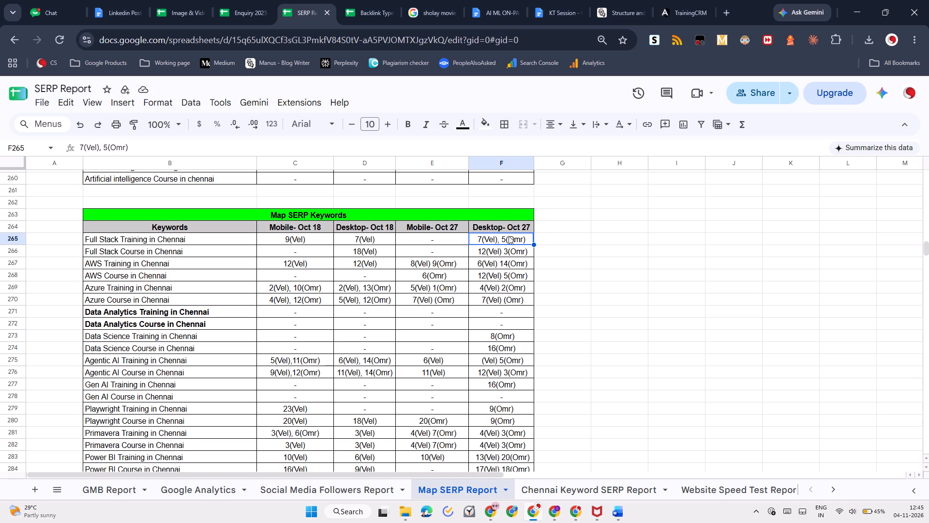
{"action": "key", "text": "ctrl+c"}
{"action": "key", "text": "alt+Tab"}
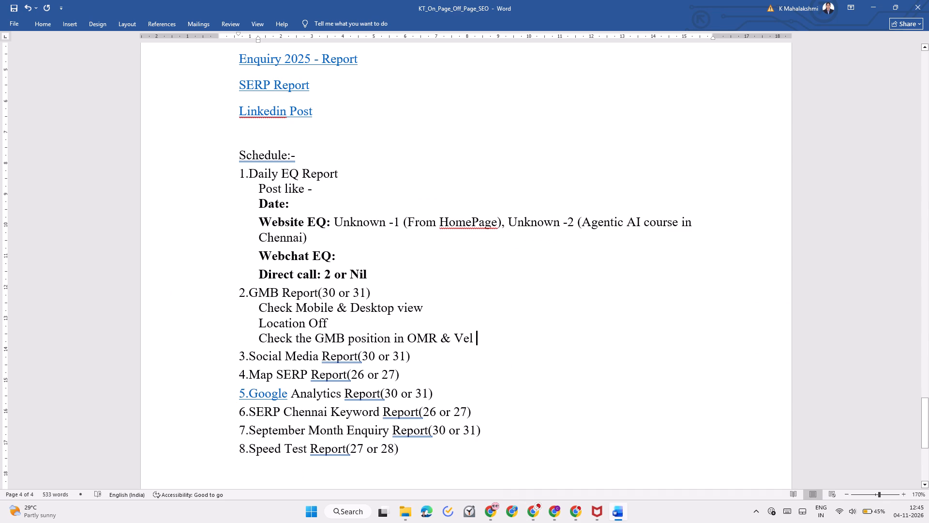
{"action": "key", "text": "shift+Return"}
{"action": "key", "text": "ctrl+v"}
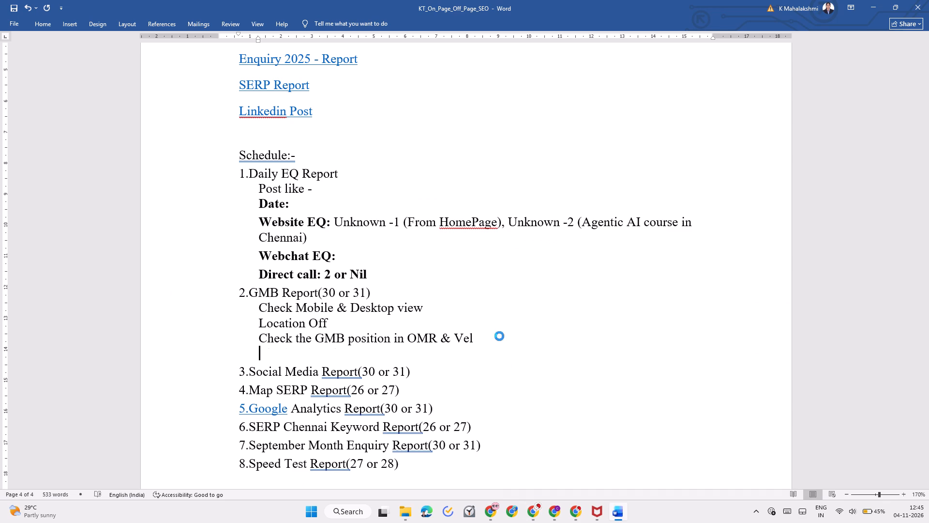
Copy "Post like -" from the Daily EQ Report entry to the front of the 7(Vel), 5(Omr) line, with a single space between.
{"action": "left_click_drag", "start_coordinate": [319, 193], "coordinate": [260, 191]}
{"action": "key", "text": "ctrl+c"}
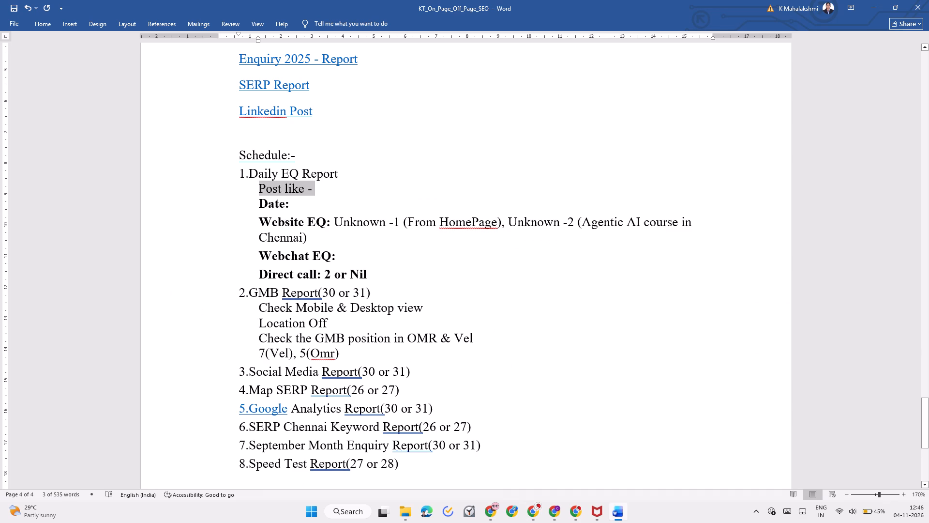
{"action": "left_click", "coordinate": [260, 360]}
{"action": "key", "text": "ctrl+v"}
{"action": "key", "text": "space"}
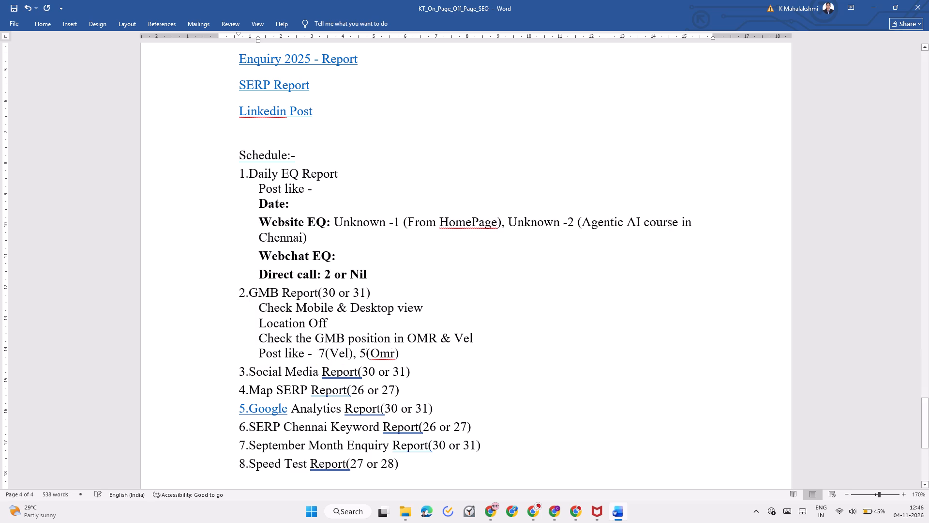
{"action": "key", "text": "BackSpace"}
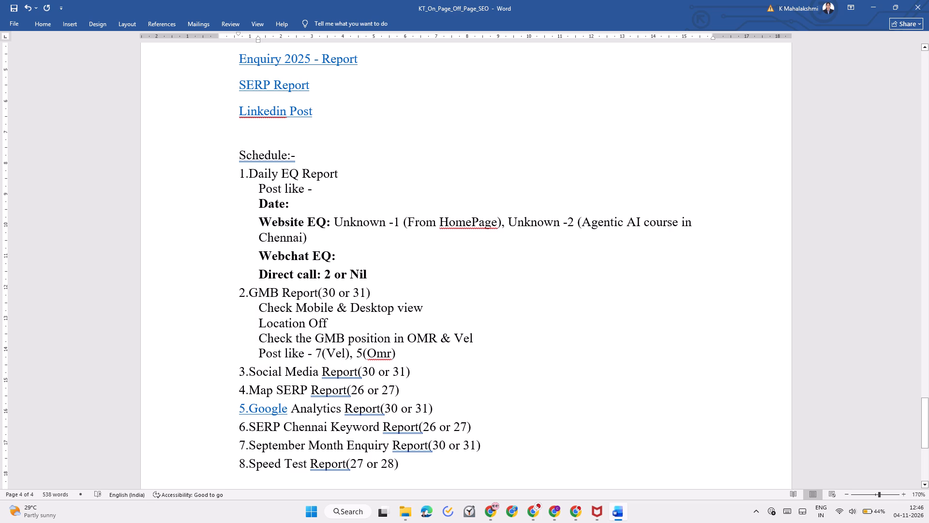
{"action": "left_click", "coordinate": [329, 353]}
{"action": "left_click", "coordinate": [358, 325]}
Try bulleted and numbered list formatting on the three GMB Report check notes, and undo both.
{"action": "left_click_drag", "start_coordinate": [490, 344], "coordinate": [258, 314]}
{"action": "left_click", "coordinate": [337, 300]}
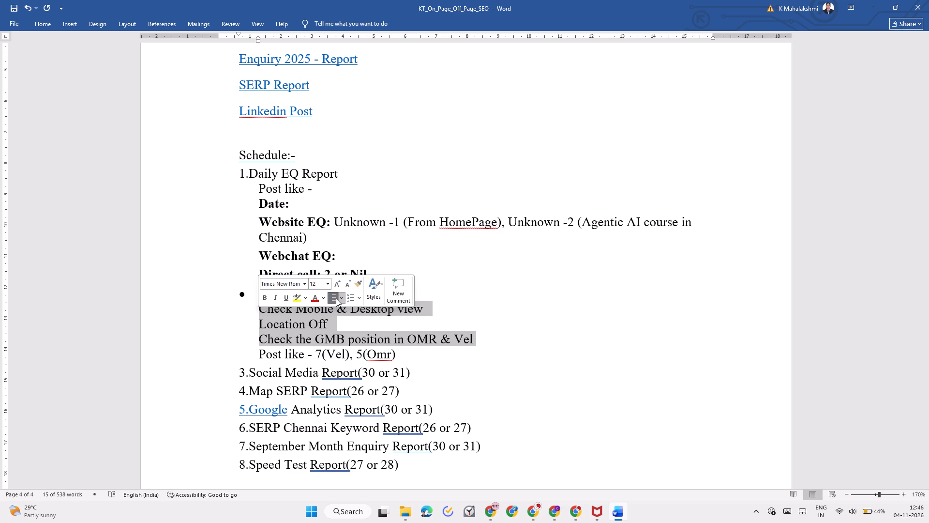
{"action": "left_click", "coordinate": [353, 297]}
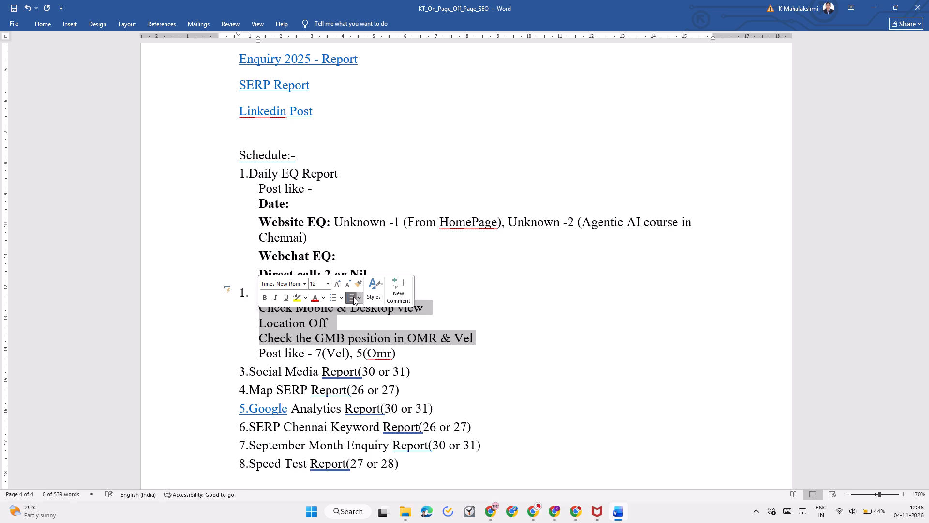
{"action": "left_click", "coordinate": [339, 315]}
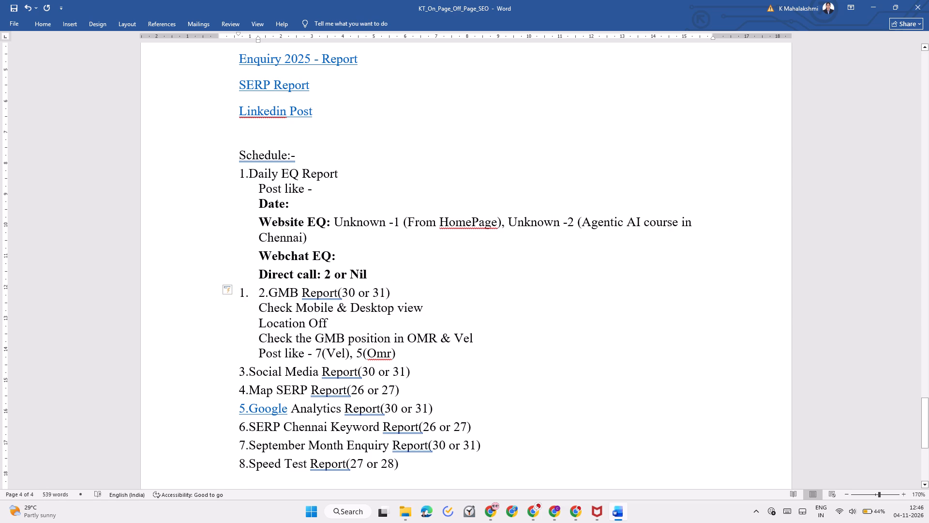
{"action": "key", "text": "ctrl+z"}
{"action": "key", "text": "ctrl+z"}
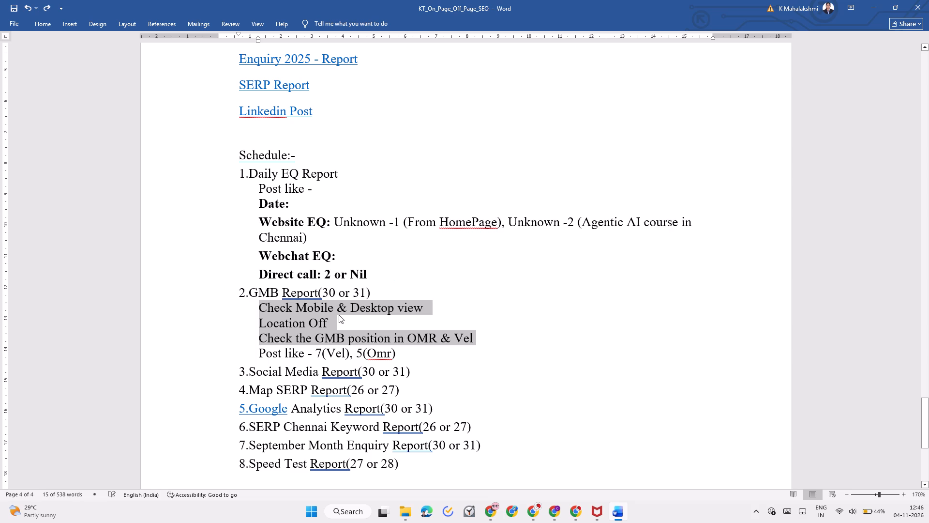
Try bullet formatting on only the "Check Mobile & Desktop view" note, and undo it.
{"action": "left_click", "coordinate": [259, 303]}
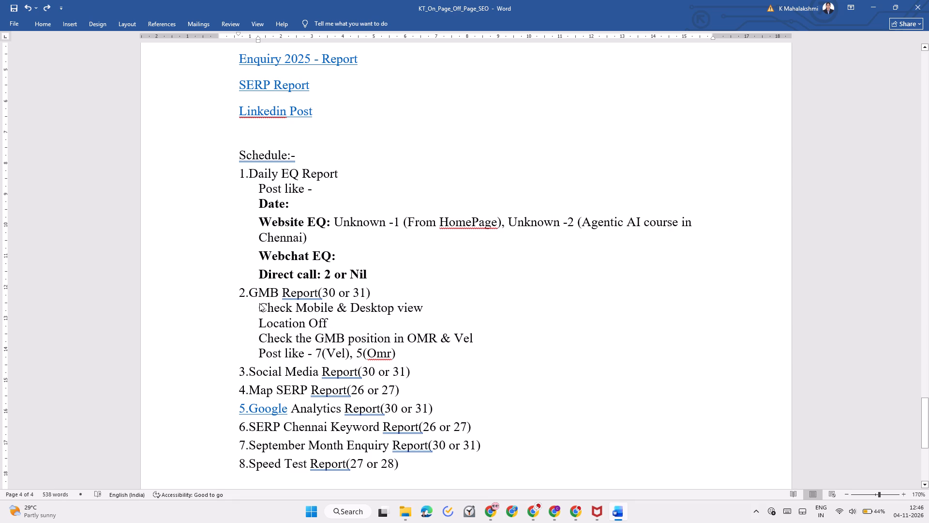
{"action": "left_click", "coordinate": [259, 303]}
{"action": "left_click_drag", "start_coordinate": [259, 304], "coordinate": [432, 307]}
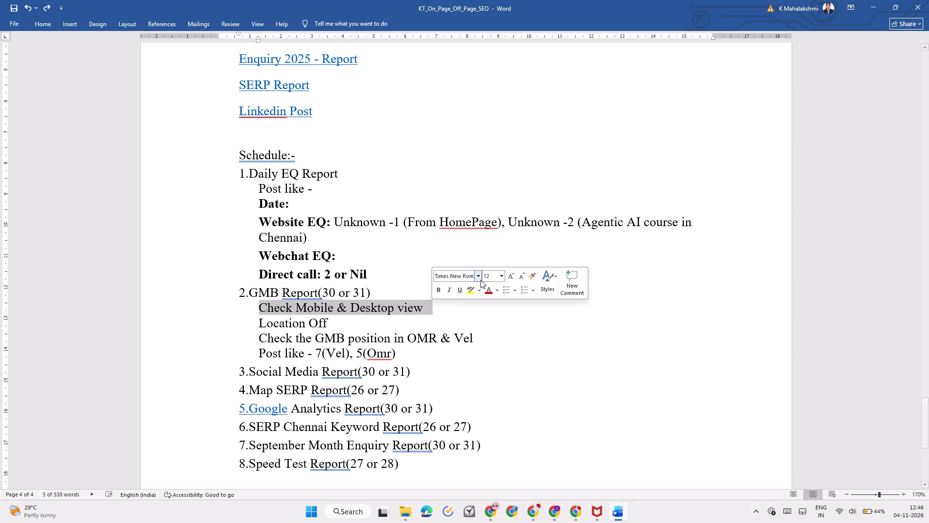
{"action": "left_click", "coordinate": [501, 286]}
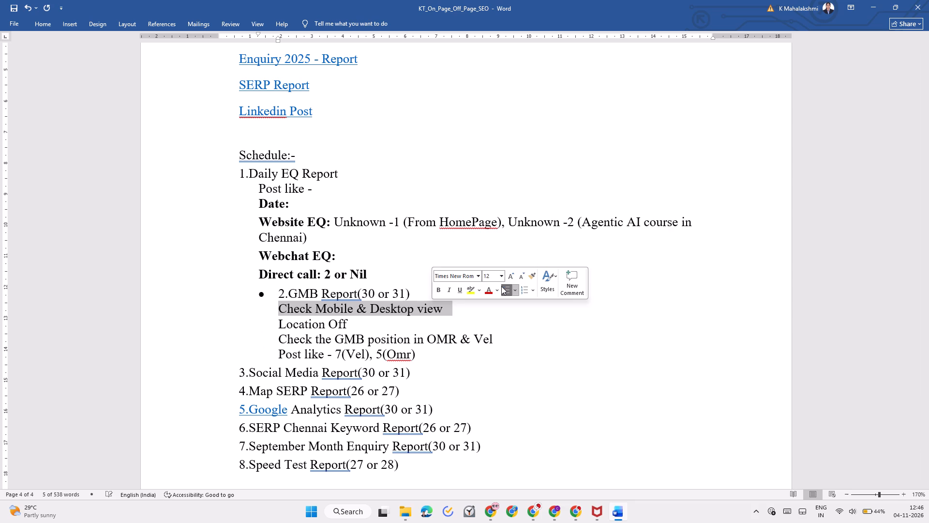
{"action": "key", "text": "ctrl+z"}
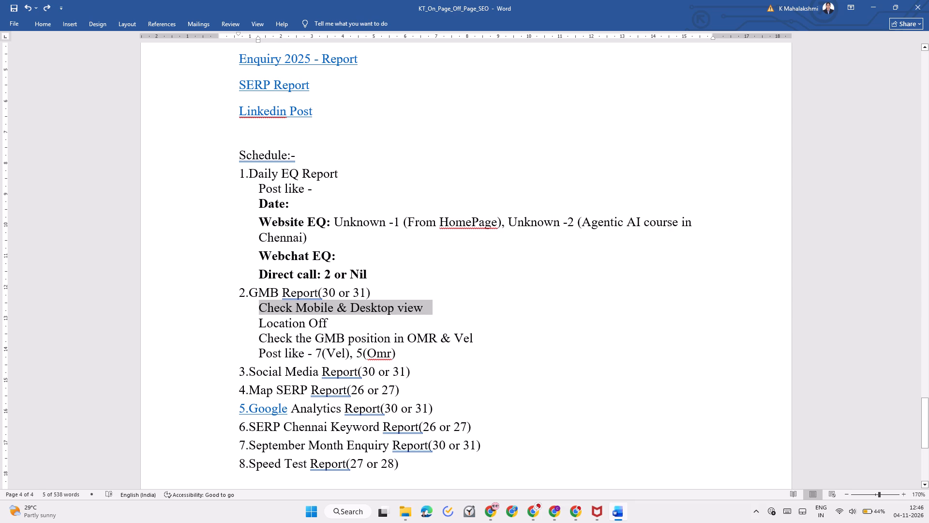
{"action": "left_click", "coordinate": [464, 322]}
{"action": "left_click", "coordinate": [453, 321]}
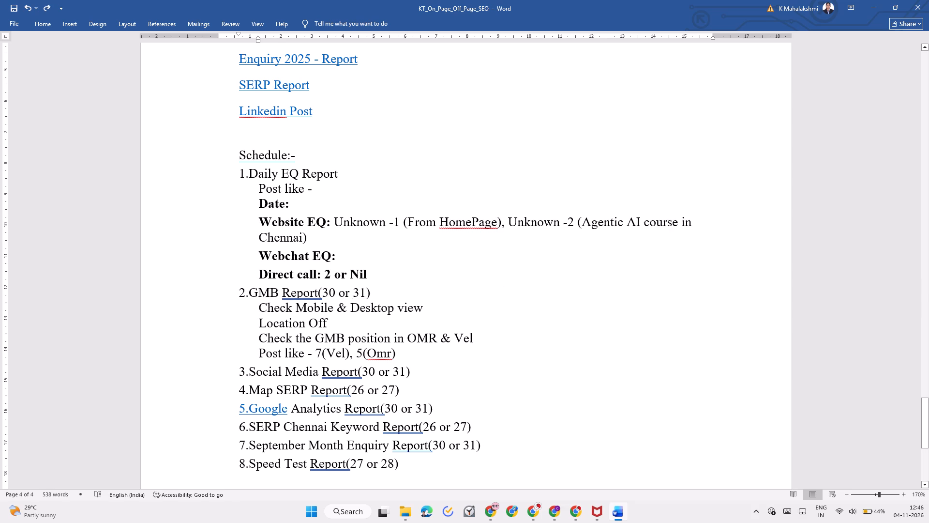
Number the three GMB Report check notes manually as "1.", "2." and "3.", each followed by a space.
{"action": "left_click", "coordinate": [258, 306]}
{"action": "type", "text": "1."}
{"action": "key", "text": "space"}
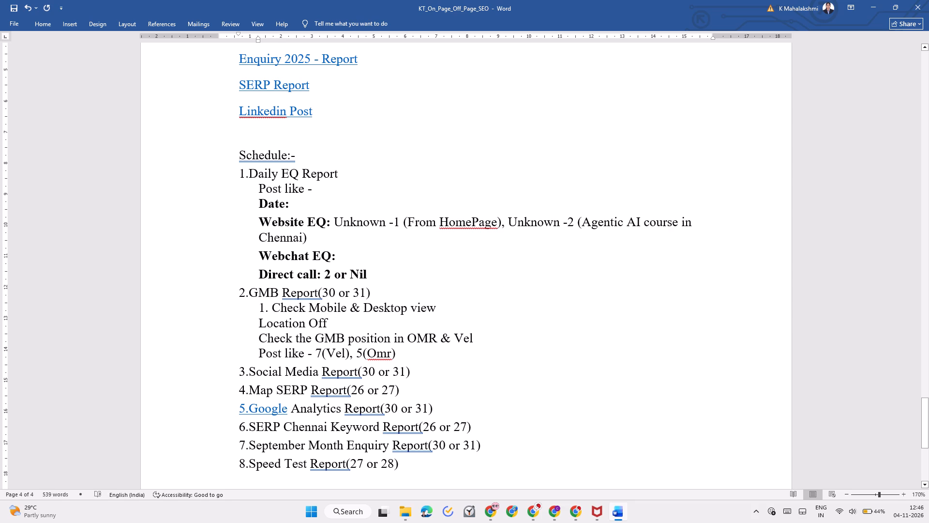
{"action": "left_click", "coordinate": [259, 320]}
{"action": "type", "text": "2."}
{"action": "key", "text": "space"}
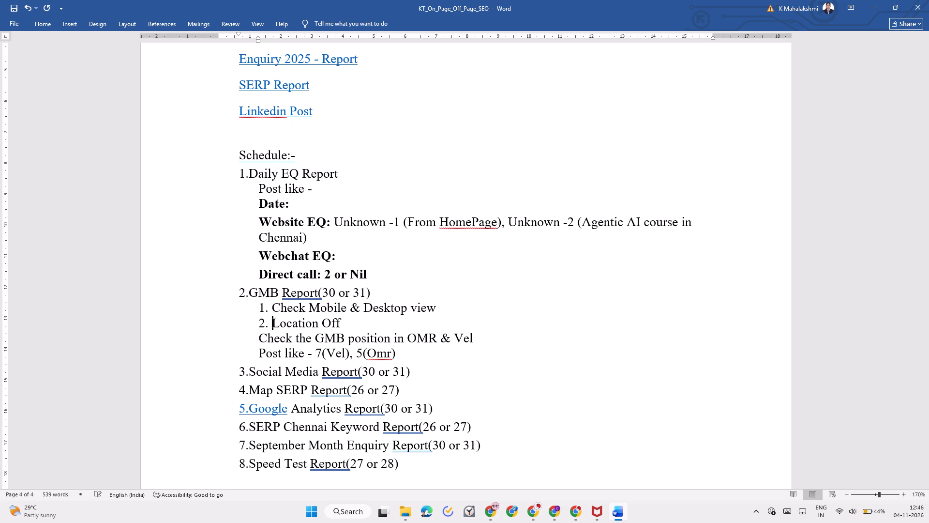
{"action": "left_click", "coordinate": [259, 343]}
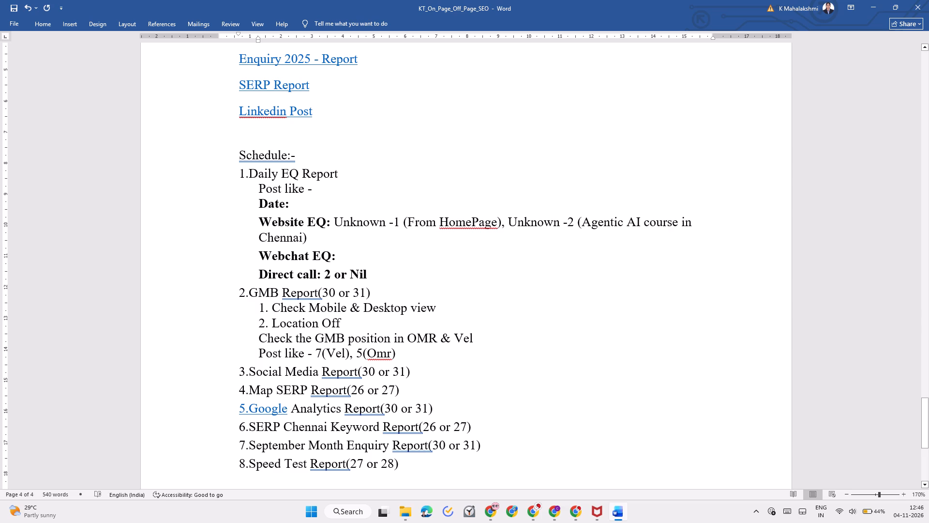
{"action": "type", "text": "3."}
{"action": "key", "text": "space"}
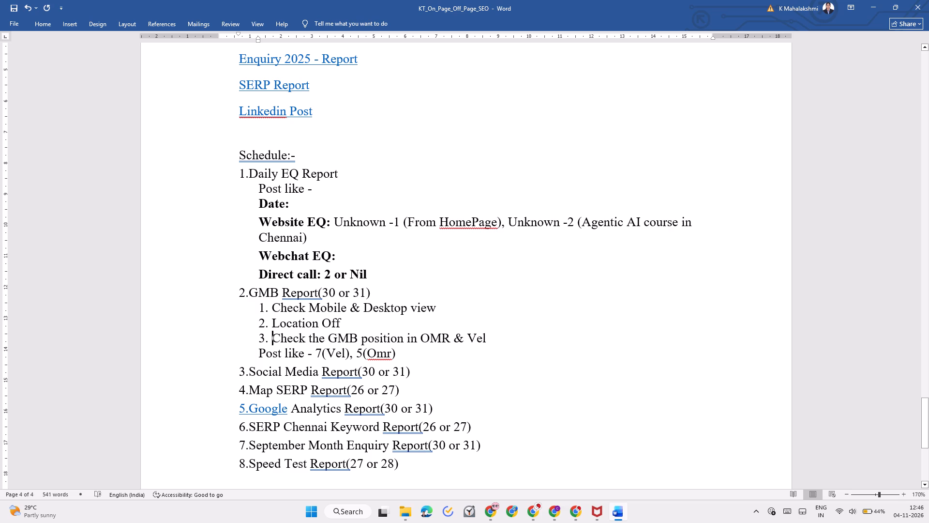
Make the "Post like - 7(Vel), 5(Omr)" line under GMB Report bold.
{"action": "left_click", "coordinate": [259, 360]}
{"action": "left_click_drag", "start_coordinate": [259, 360], "coordinate": [402, 359]}
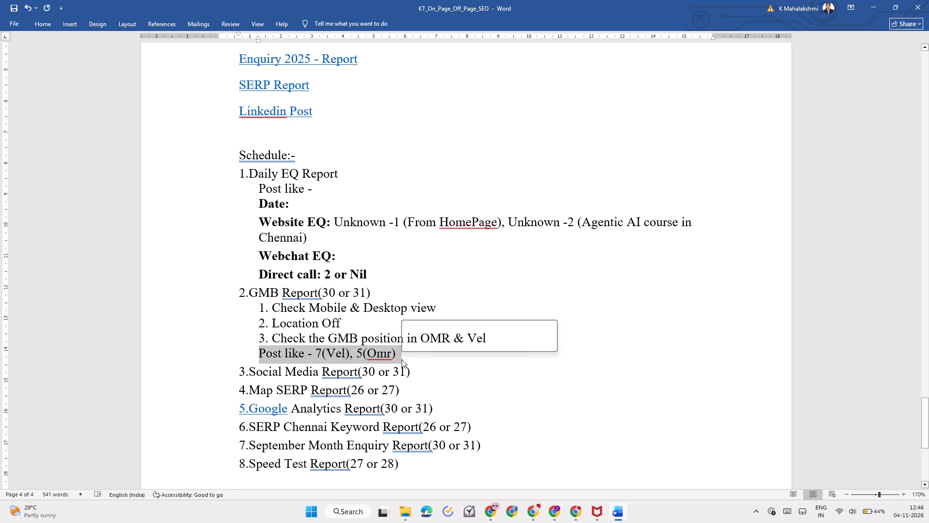
{"action": "left_click", "coordinate": [407, 345]}
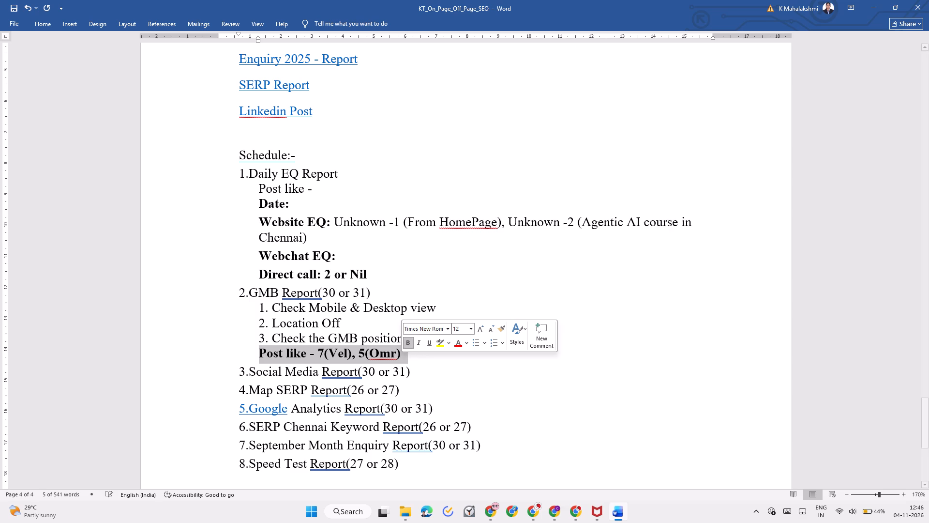
{"action": "left_click", "coordinate": [409, 310]}
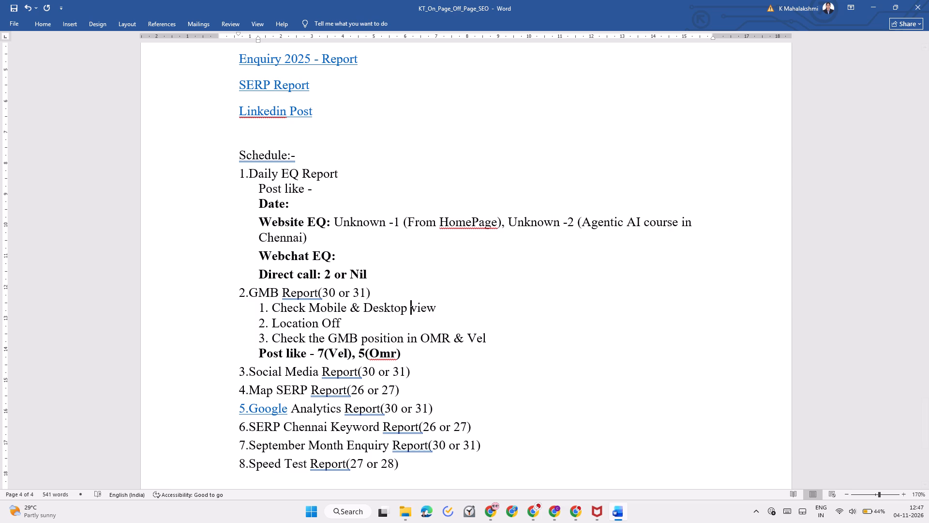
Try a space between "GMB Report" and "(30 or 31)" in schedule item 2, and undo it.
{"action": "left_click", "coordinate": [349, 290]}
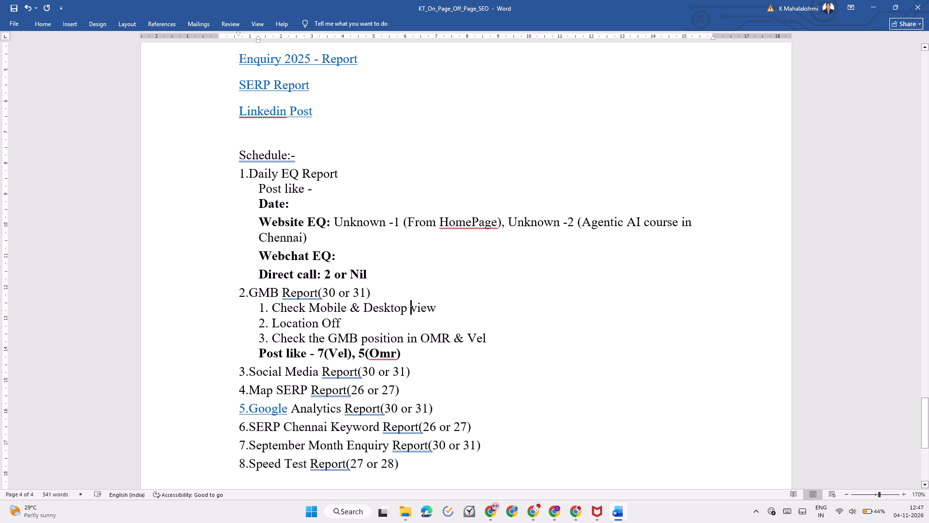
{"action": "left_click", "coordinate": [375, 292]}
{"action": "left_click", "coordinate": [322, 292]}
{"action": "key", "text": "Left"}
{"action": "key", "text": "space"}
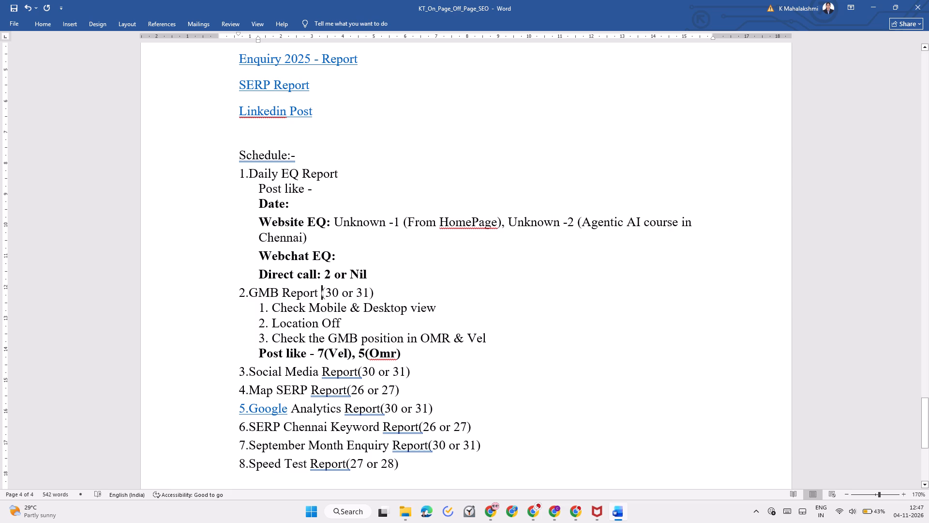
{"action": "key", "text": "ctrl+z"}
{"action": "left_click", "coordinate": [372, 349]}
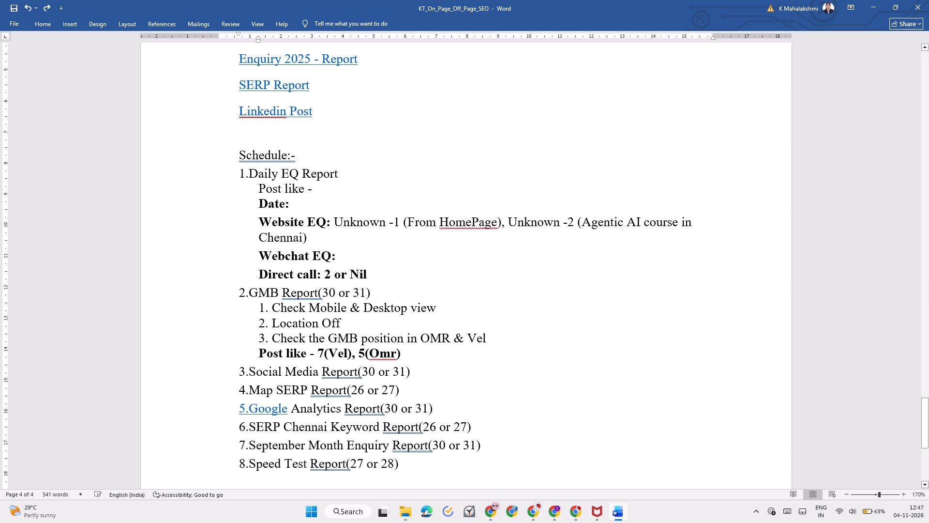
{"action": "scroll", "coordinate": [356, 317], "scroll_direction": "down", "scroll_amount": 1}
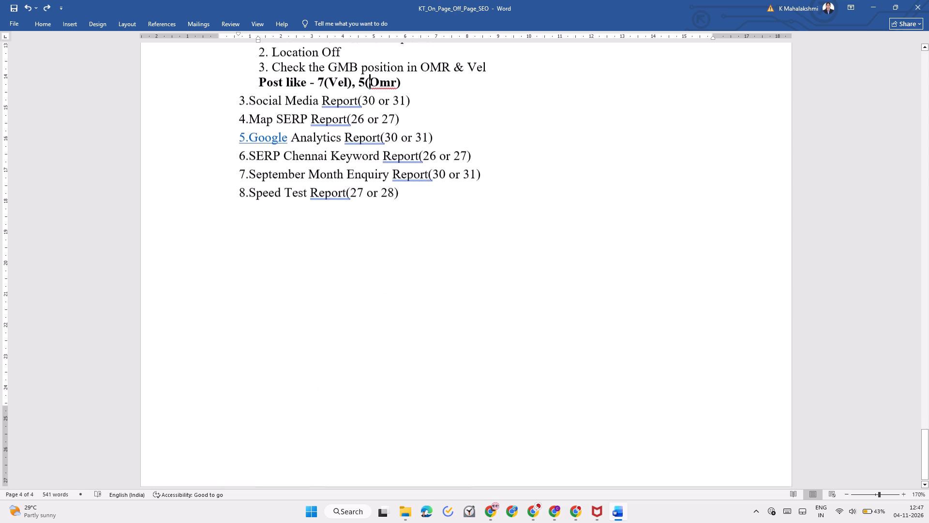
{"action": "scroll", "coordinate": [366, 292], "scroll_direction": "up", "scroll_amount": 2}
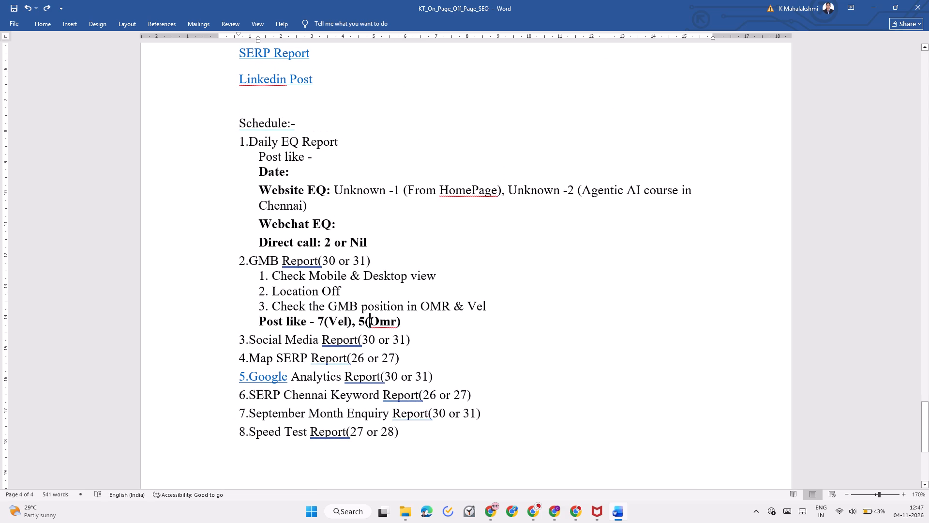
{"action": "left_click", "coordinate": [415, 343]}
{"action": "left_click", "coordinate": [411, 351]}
Switch to the SERP Report spreadsheet in Chrome and compare its Map SERP Report and GMB Report sheets to check where the notes belong.
{"action": "key", "text": "alt+Tab"}
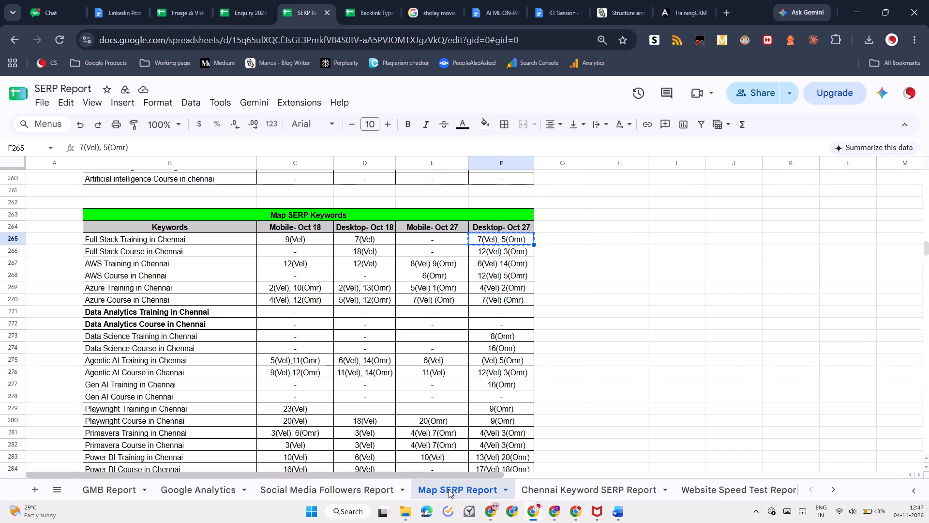
{"action": "left_click", "coordinate": [449, 490]}
{"action": "key", "text": "alt+Tab"}
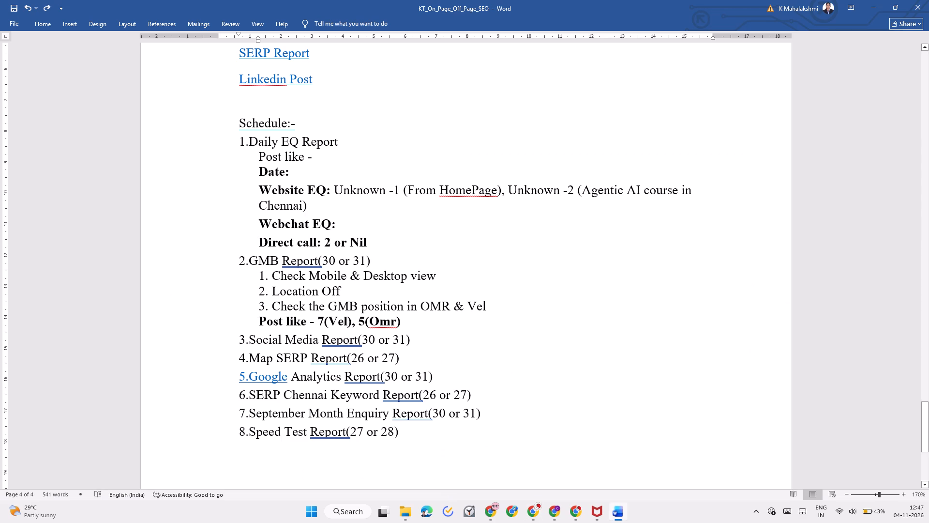
{"action": "key", "text": "alt+Tab"}
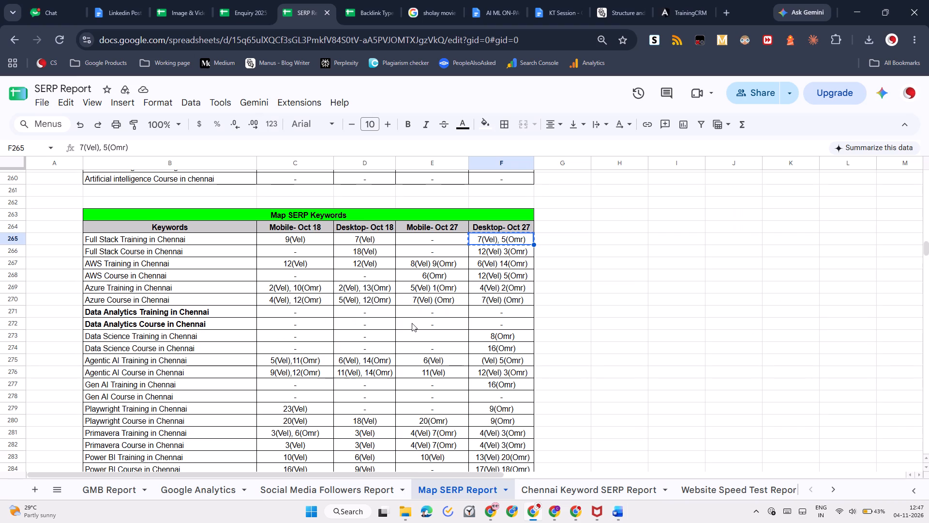
{"action": "scroll", "coordinate": [405, 502], "scroll_direction": "right", "scroll_amount": 1}
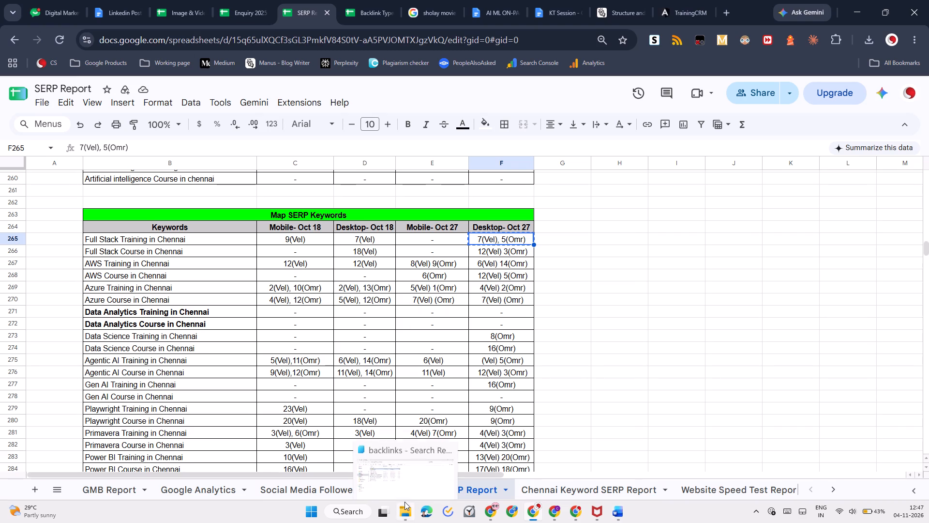
{"action": "scroll", "coordinate": [405, 502], "scroll_direction": "right", "scroll_amount": 1}
{"action": "left_click", "coordinate": [114, 487]}
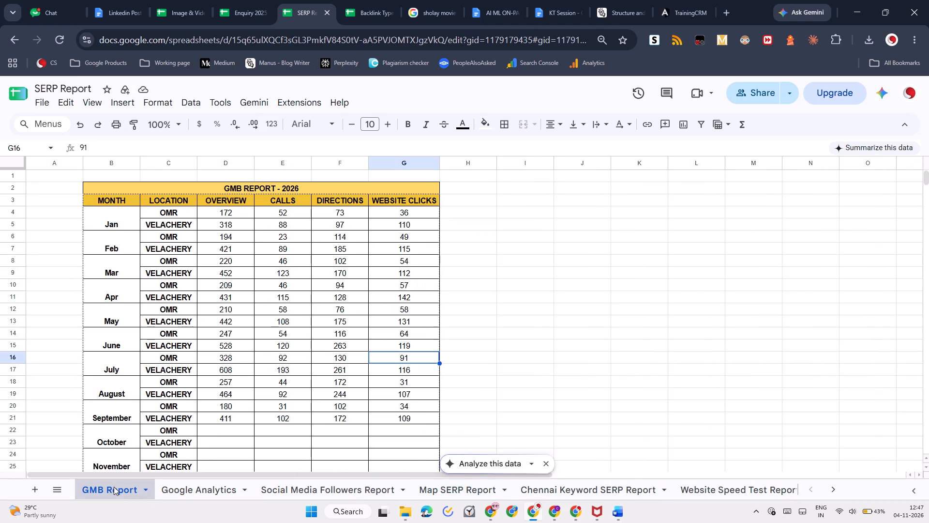
{"action": "left_click", "coordinate": [255, 407]}
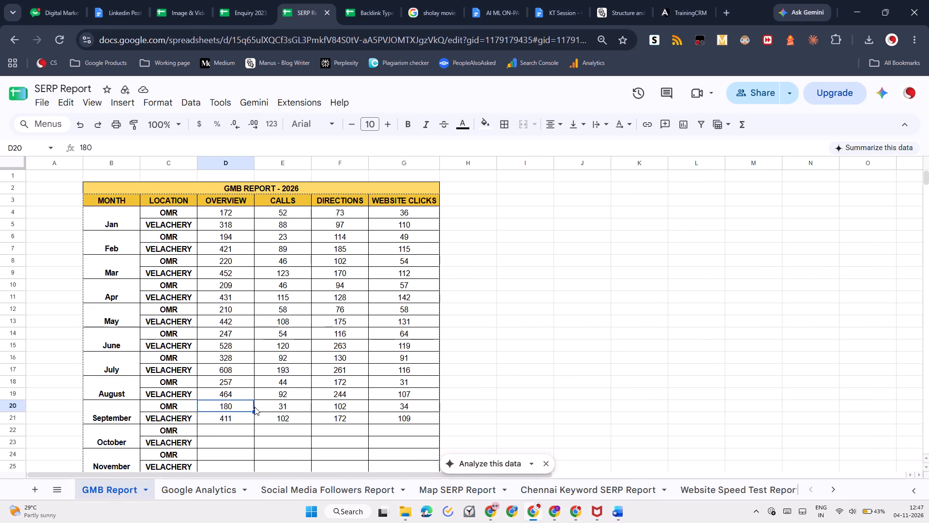
{"action": "scroll", "coordinate": [255, 407], "scroll_direction": "down", "scroll_amount": 1}
{"action": "scroll", "coordinate": [255, 407], "scroll_direction": "up", "scroll_amount": 2}
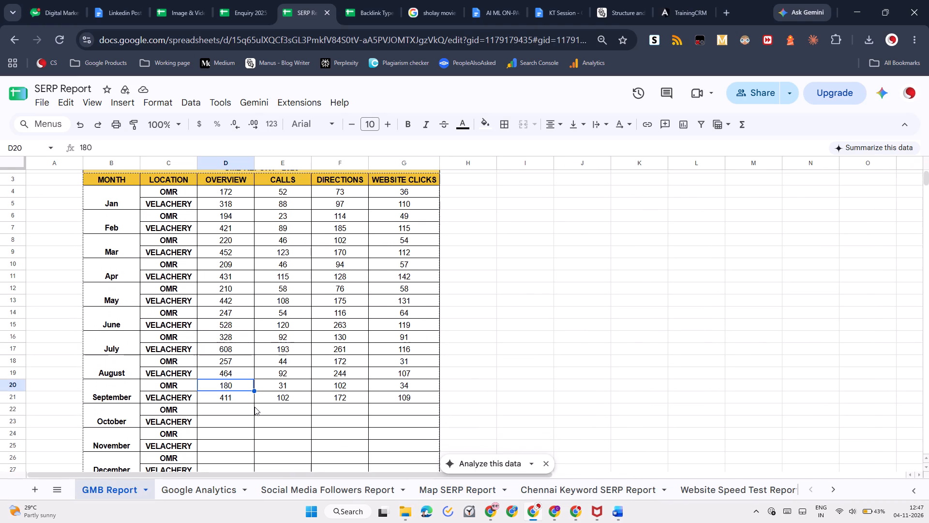
{"action": "scroll", "coordinate": [255, 407], "scroll_direction": "up", "scroll_amount": 1}
{"action": "scroll", "coordinate": [255, 407], "scroll_direction": "down", "scroll_amount": 1}
{"action": "scroll", "coordinate": [255, 407], "scroll_direction": "up", "scroll_amount": 1}
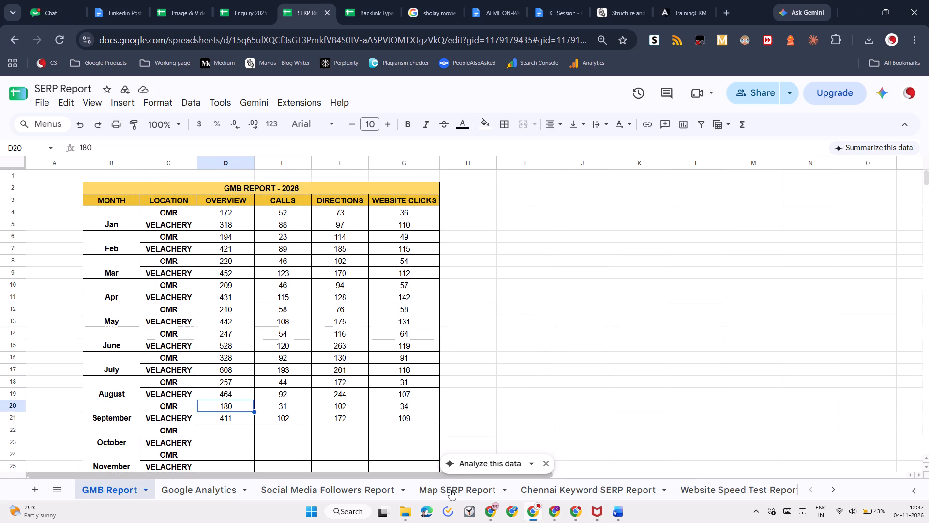
{"action": "left_click", "coordinate": [450, 490]}
{"action": "key", "text": "alt+Tab"}
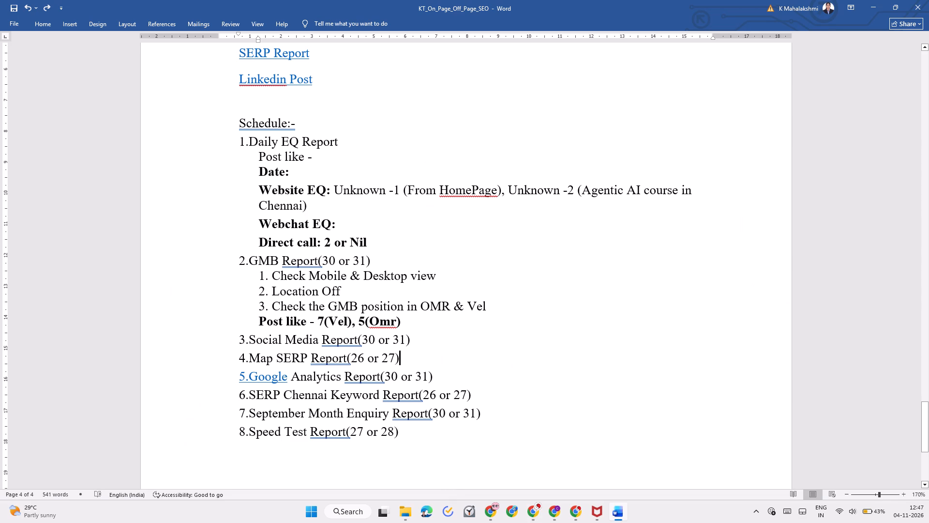
Move the three numbered check notes and the bold "Post like" line from under GMB Report to under Map SERP Report (26 or 27).
{"action": "left_click_drag", "start_coordinate": [407, 323], "coordinate": [261, 277]}
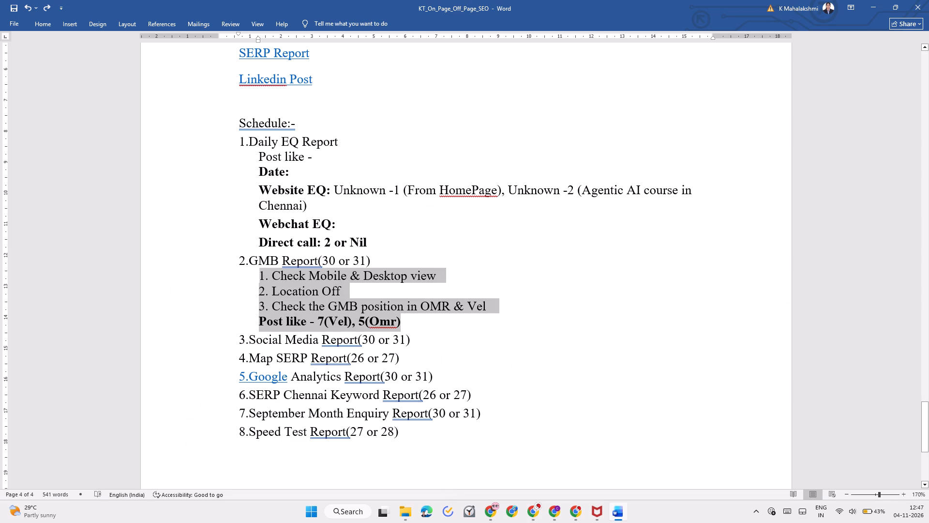
{"action": "left_click_drag", "start_coordinate": [261, 277], "coordinate": [261, 277]}
{"action": "key", "text": "ctrl+c"}
{"action": "key", "text": "BackSpace"}
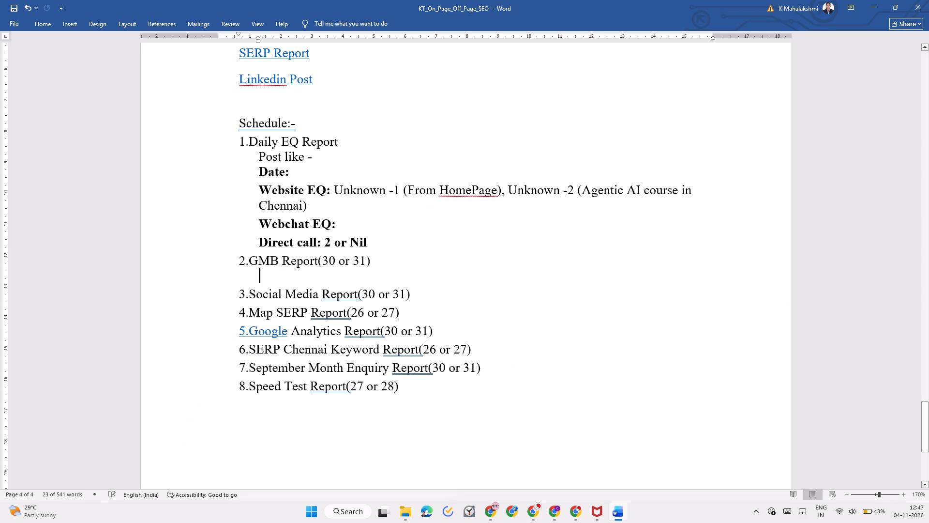
{"action": "key", "text": "BackSpace"}
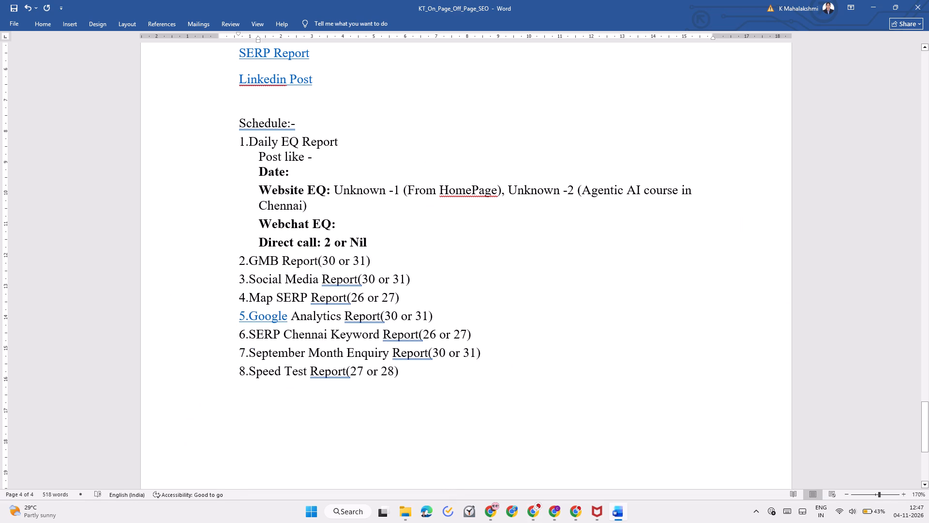
{"action": "left_click", "coordinate": [405, 299]}
{"action": "key", "text": "Return"}
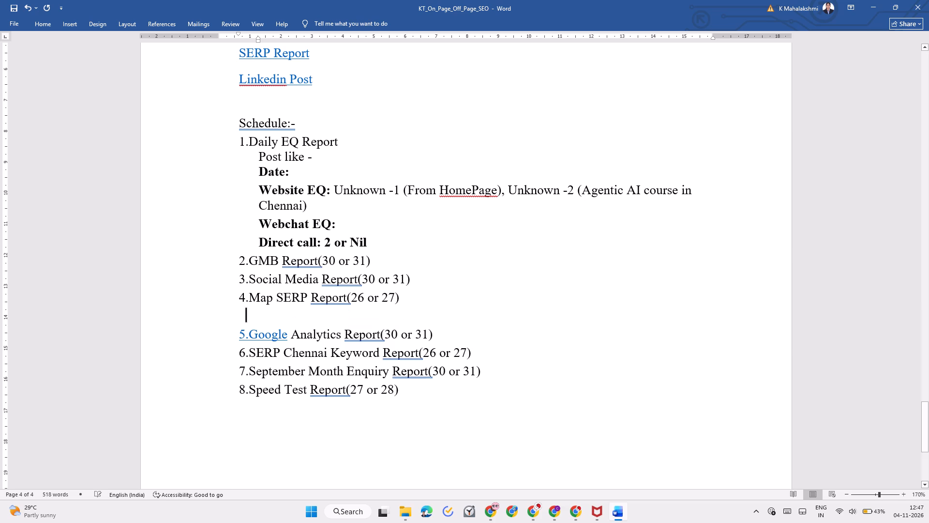
{"action": "key", "text": "ctrl+v"}
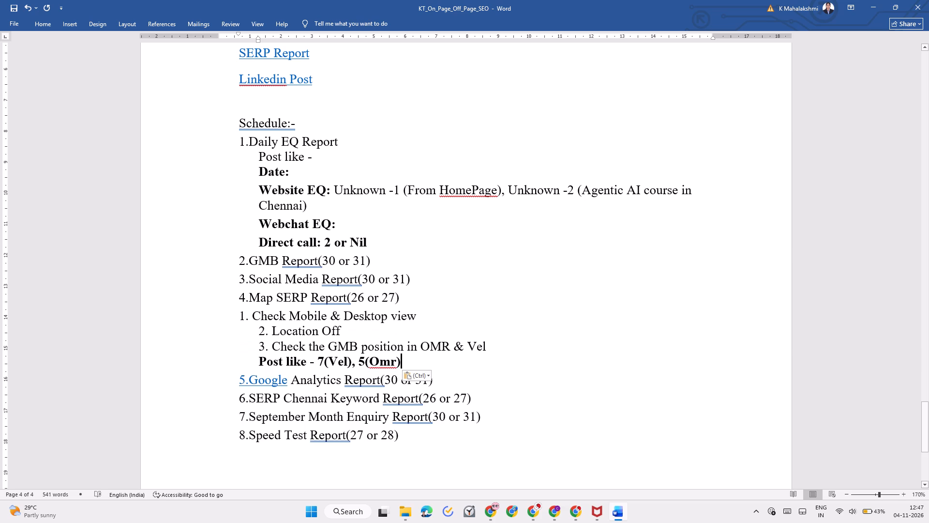
Indent the "Check Mobile & Desktop view" note under Map SERP Report in line with the notes below it, keeping its number "1. ".
{"action": "left_click", "coordinate": [255, 321]}
{"action": "key", "text": "BackSpace"}
{"action": "key", "text": "BackSpace"}
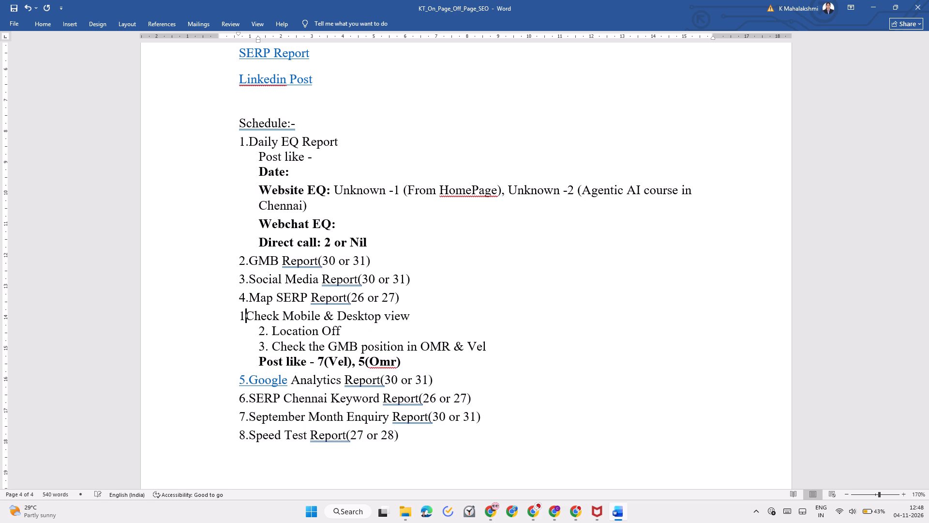
{"action": "key", "text": "BackSpace"}
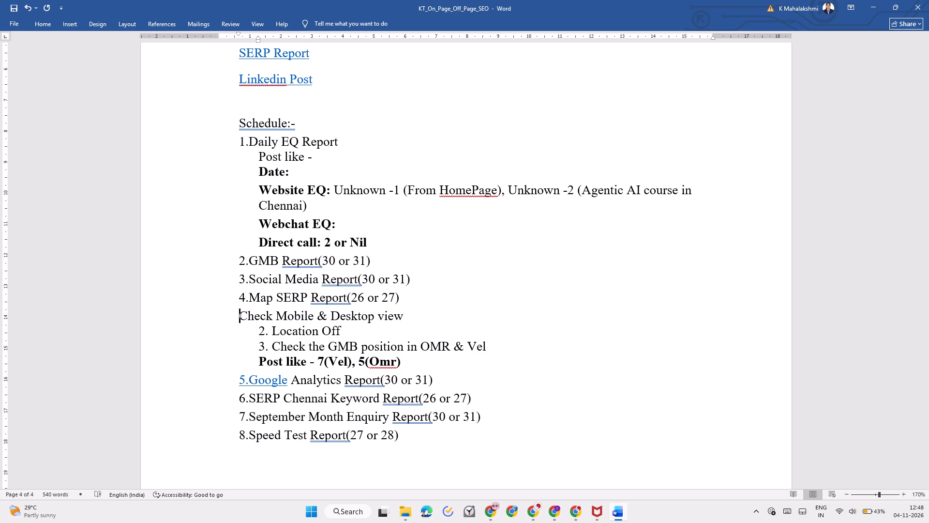
{"action": "key", "text": "space"}
{"action": "key", "text": "space"}
{"action": "key", "text": "space"}
{"action": "key", "text": "space"}
{"action": "key", "text": "space"}
{"action": "key", "text": "space"}
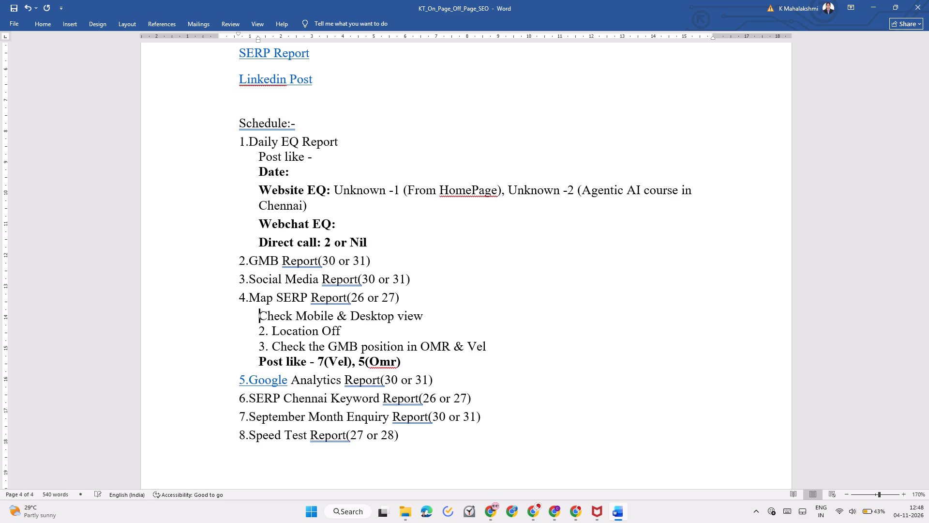
{"action": "key", "text": "grave"}
{"action": "key", "text": "BackSpace"}
{"action": "key", "text": "space"}
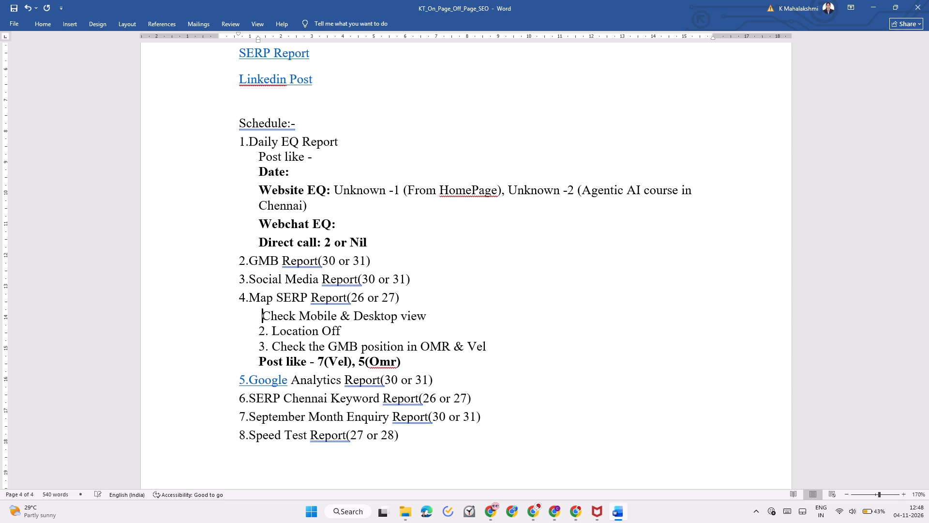
{"action": "type", "text": "1"}
{"action": "key", "text": "BackSpace"}
{"action": "key", "text": "BackSpace"}
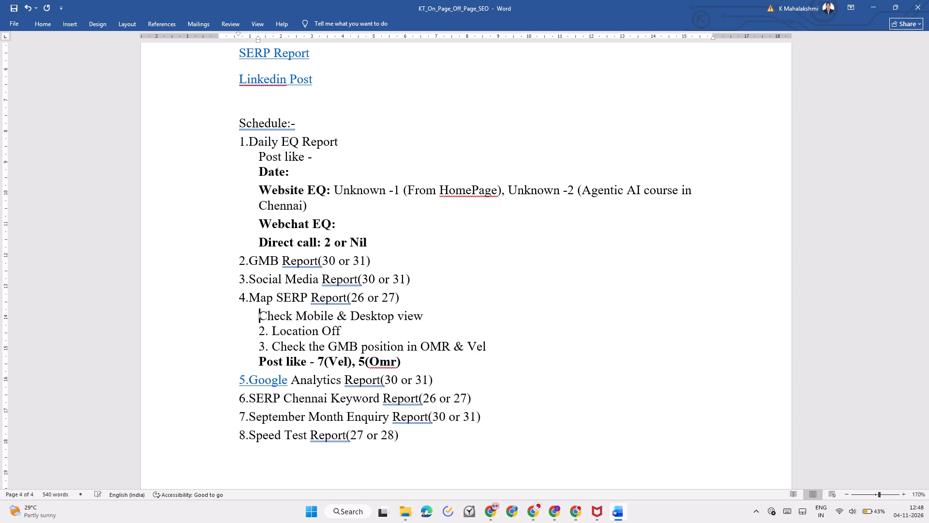
{"action": "key", "text": "space"}
{"action": "type", "text": "1"}
{"action": "key", "text": "BackSpace"}
{"action": "key", "text": "BackSpace"}
{"action": "key", "text": "1"}
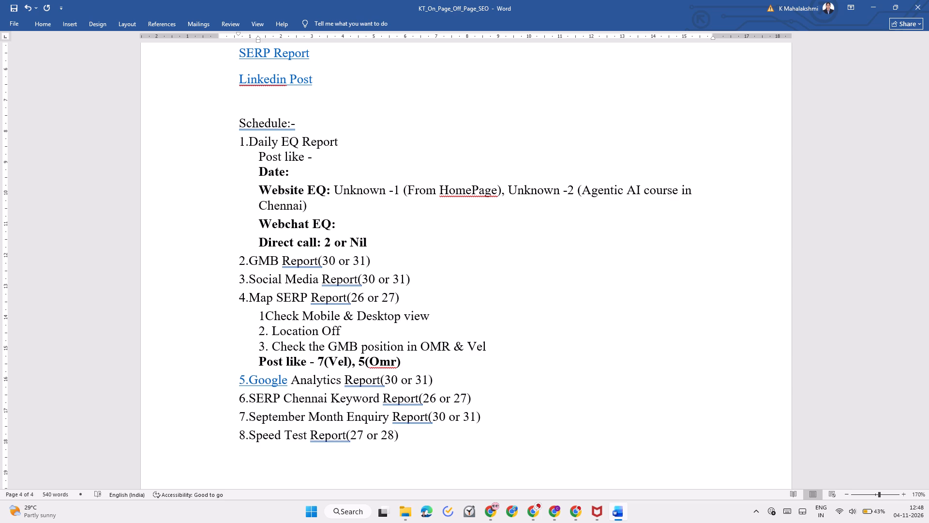
{"action": "type", "text": "."}
{"action": "key", "text": "space"}
{"action": "left_click", "coordinate": [295, 342]}
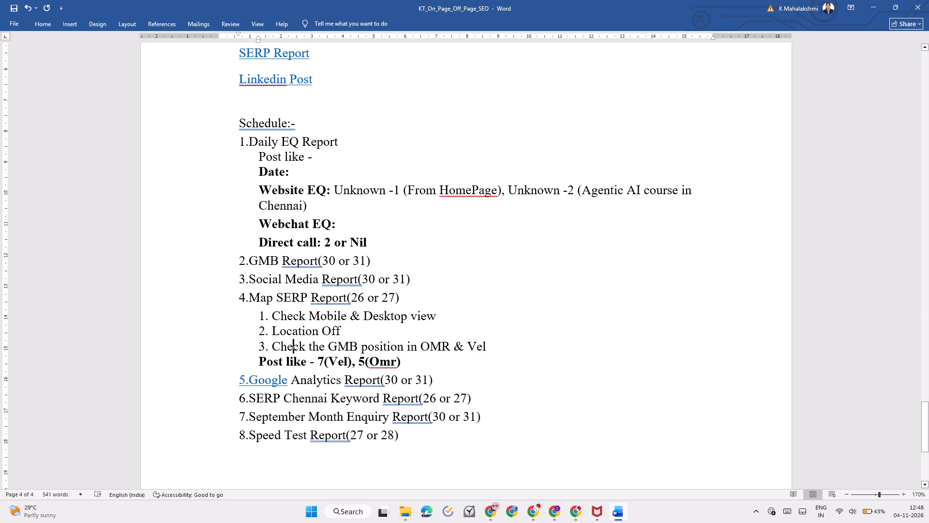
{"action": "left_click", "coordinate": [427, 351]}
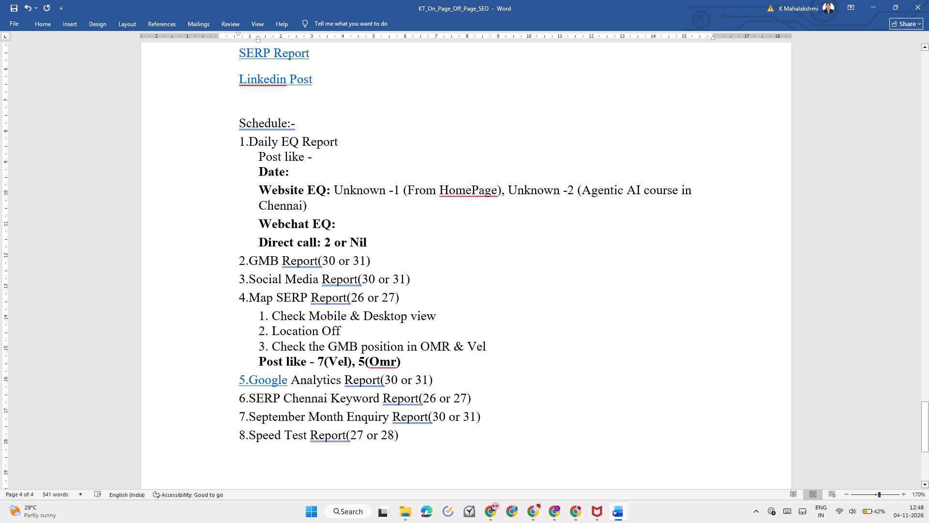
Append "– Number denote the position" to the bold "Post like - 7(Vel), 5(Omr)" line under Map SERP Report.
{"action": "left_click", "coordinate": [419, 357]}
{"action": "key", "text": "space"}
{"action": "type", "text": "-"}
{"action": "key", "text": "space"}
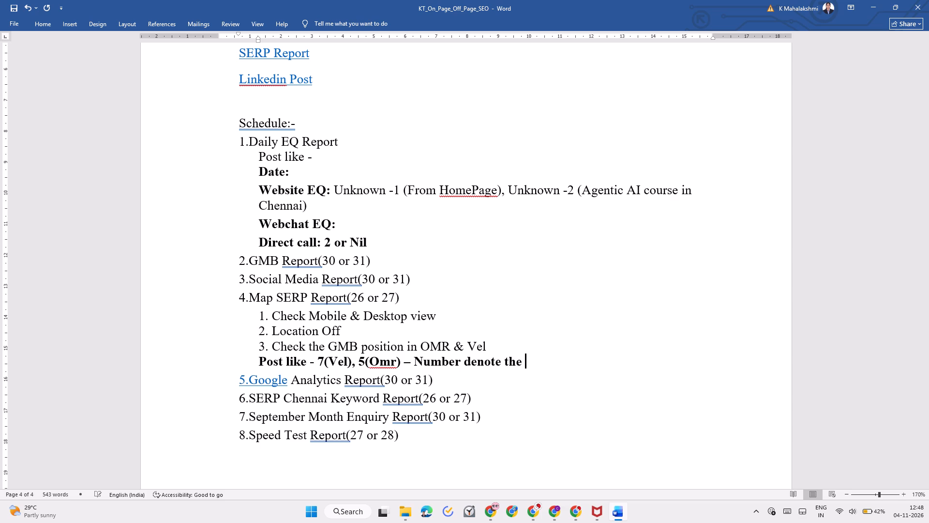
{"action": "key", "text": "BackSpace"}
{"action": "key", "text": "BackSpace"}
{"action": "key", "text": "BackSpace"}
{"action": "type", "text": "position"}
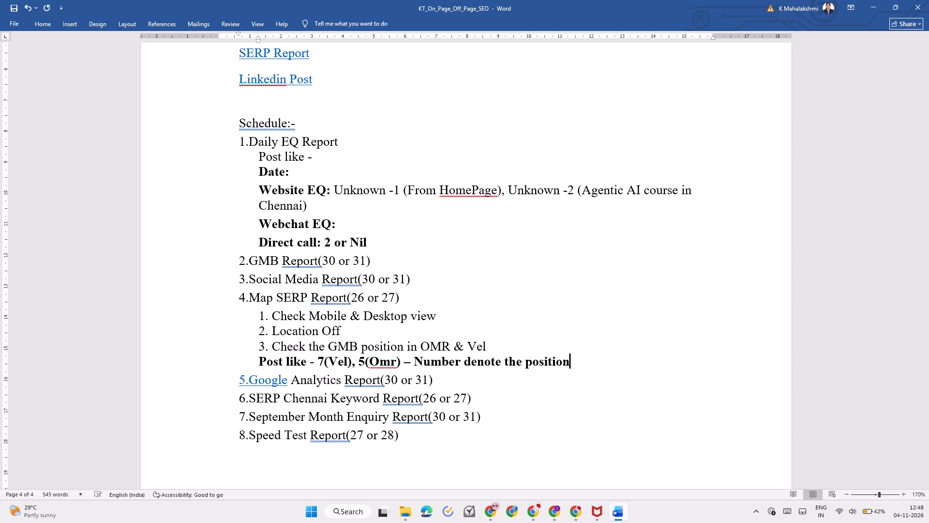
Add a blank line below "6.SERP Chennai Keyword Report(26 or 27)" in the Schedule section.
{"action": "left_click", "coordinate": [431, 378]}
{"action": "left_click", "coordinate": [477, 396]}
{"action": "key", "text": "Return"}
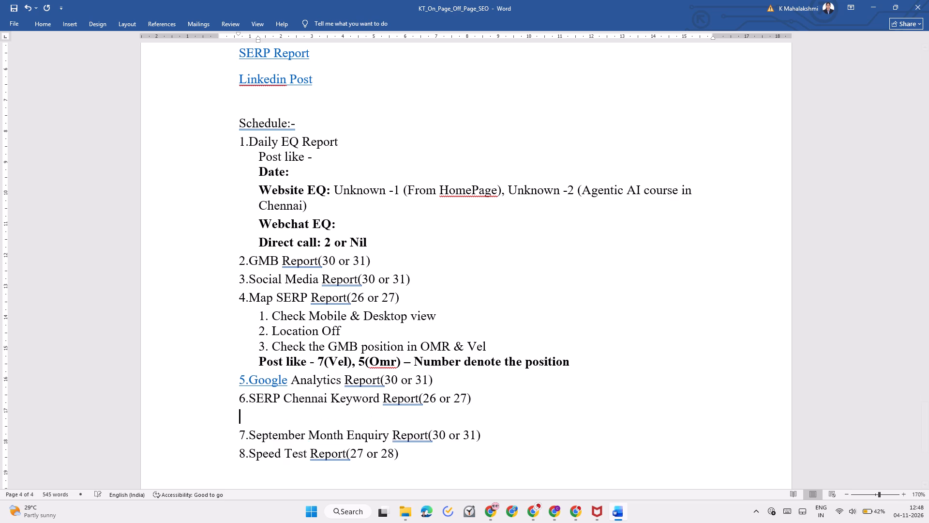
Switch to the SERP Report spreadsheet in Chrome and examine how rankings are recorded on the Chennai Keyword SERP Report sheet.
{"action": "key", "text": "alt+Tab"}
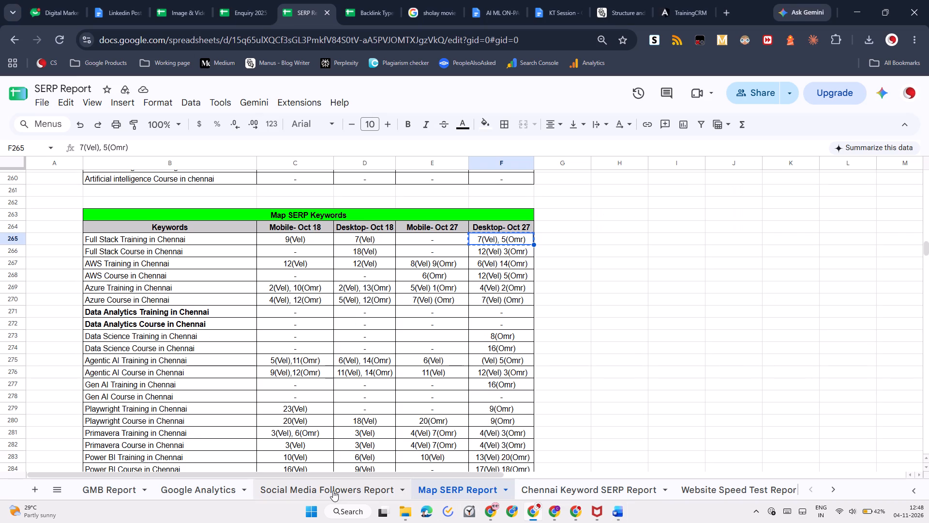
{"action": "left_click", "coordinate": [566, 483]}
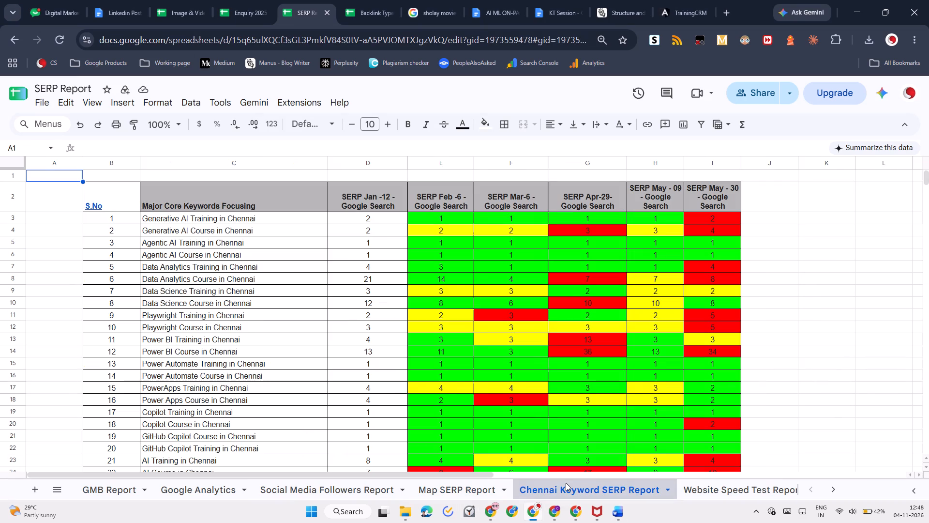
{"action": "scroll", "coordinate": [428, 359], "scroll_direction": "up", "scroll_amount": 1}
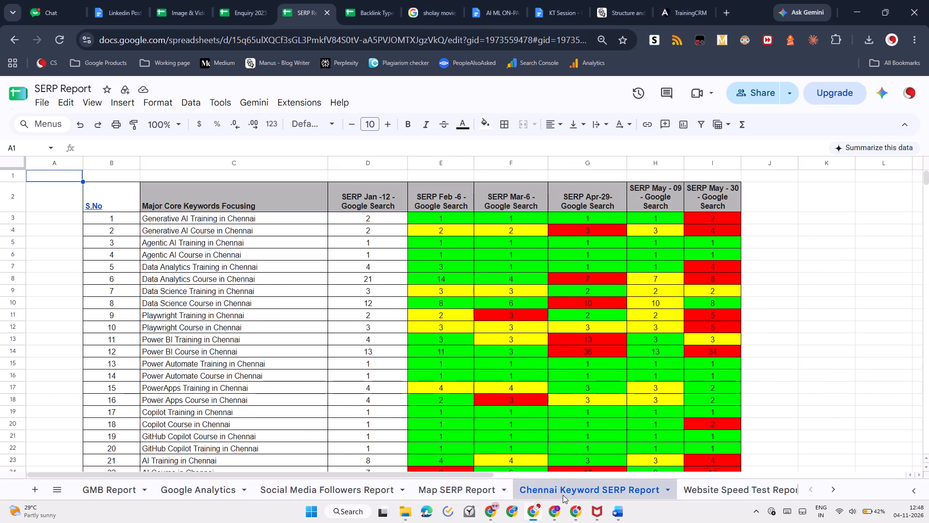
{"action": "scroll", "coordinate": [344, 346], "scroll_direction": "down", "scroll_amount": 2}
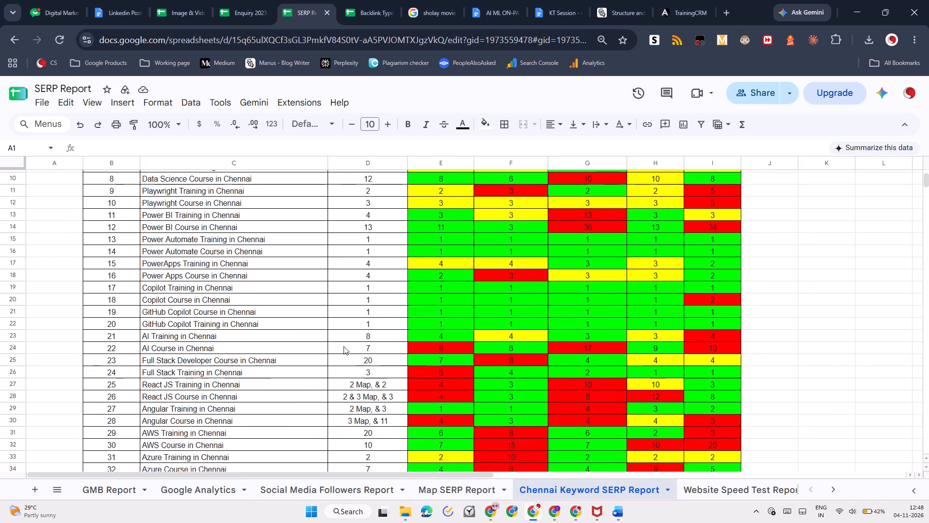
{"action": "scroll", "coordinate": [344, 346], "scroll_direction": "down", "scroll_amount": 4}
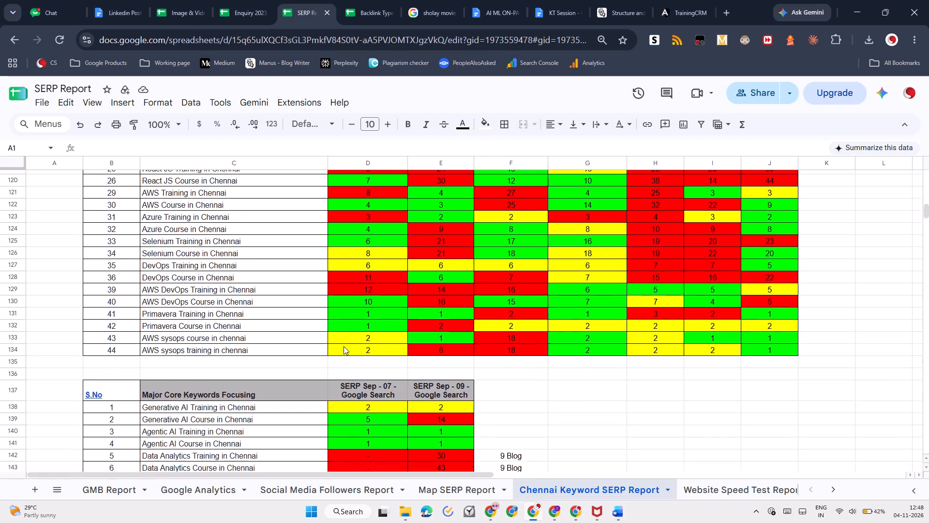
{"action": "scroll", "coordinate": [344, 346], "scroll_direction": "down", "scroll_amount": 1}
Back in Word, copy the three numbered check notes from Map SERP Report onto the blank line under SERP Chennai Keyword Report.
{"action": "key", "text": "alt+Tab"}
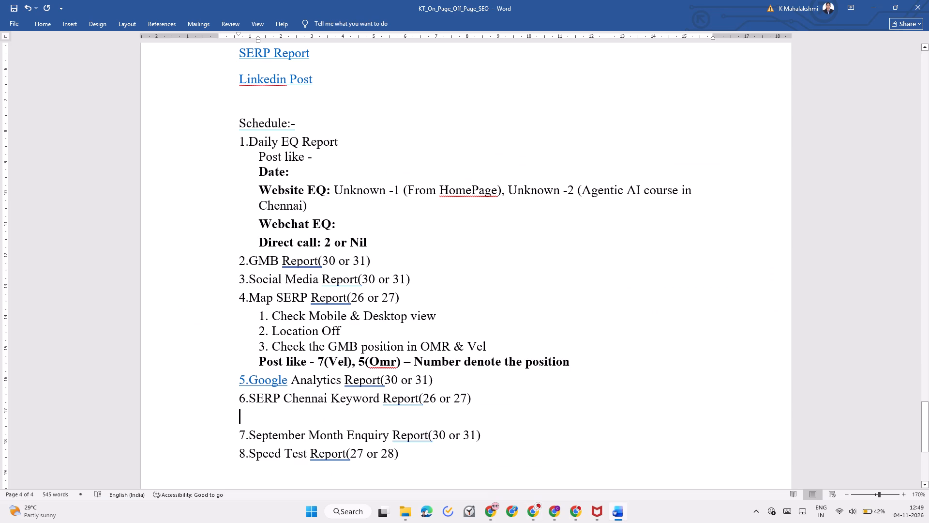
{"action": "left_click_drag", "start_coordinate": [342, 333], "coordinate": [324, 331]}
{"action": "left_click", "coordinate": [324, 331]}
{"action": "left_click_drag", "start_coordinate": [259, 314], "coordinate": [479, 342]}
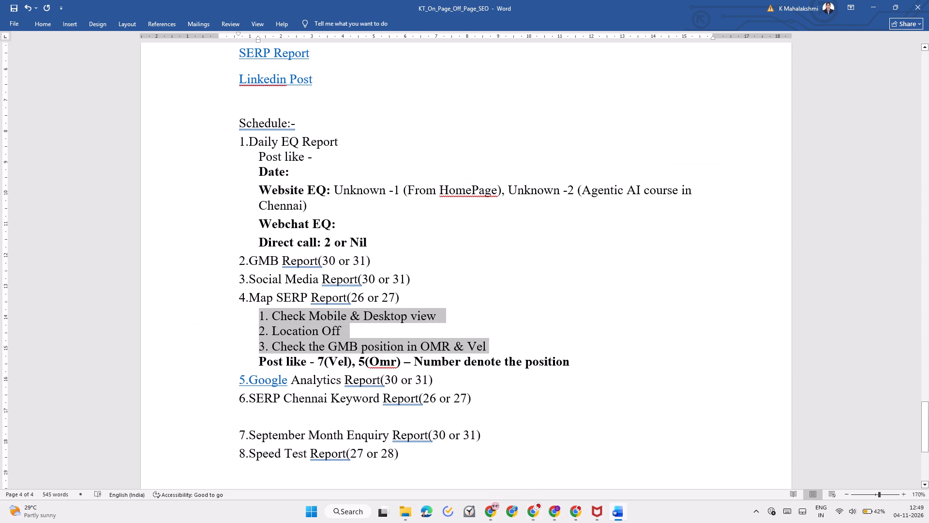
{"action": "left_click_drag", "start_coordinate": [479, 342], "coordinate": [482, 343]}
{"action": "key", "text": "ctrl+c"}
{"action": "left_click", "coordinate": [362, 416]}
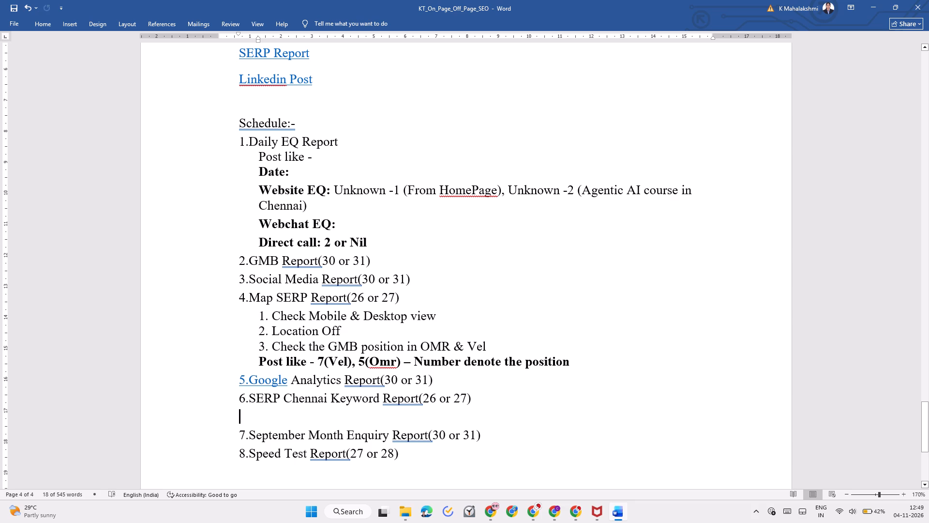
{"action": "key", "text": "ctrl+v"}
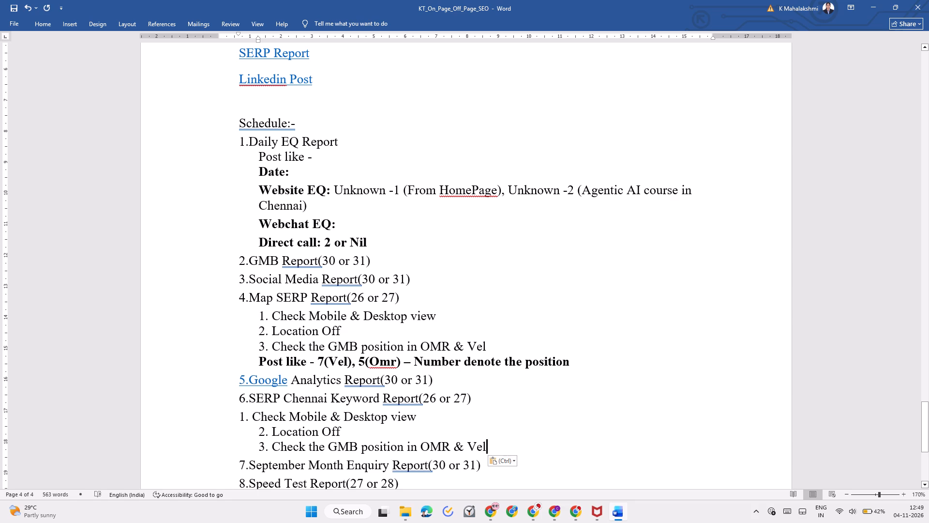
Indent the "1. Check Mobile & Desktop view" note under SERP Chennai Keyword Report in line with the notes below it.
{"action": "left_click", "coordinate": [241, 415]}
{"action": "key", "text": "space"}
{"action": "key", "text": "space"}
{"action": "key", "text": "space"}
{"action": "key", "text": "space"}
{"action": "key", "text": "space"}
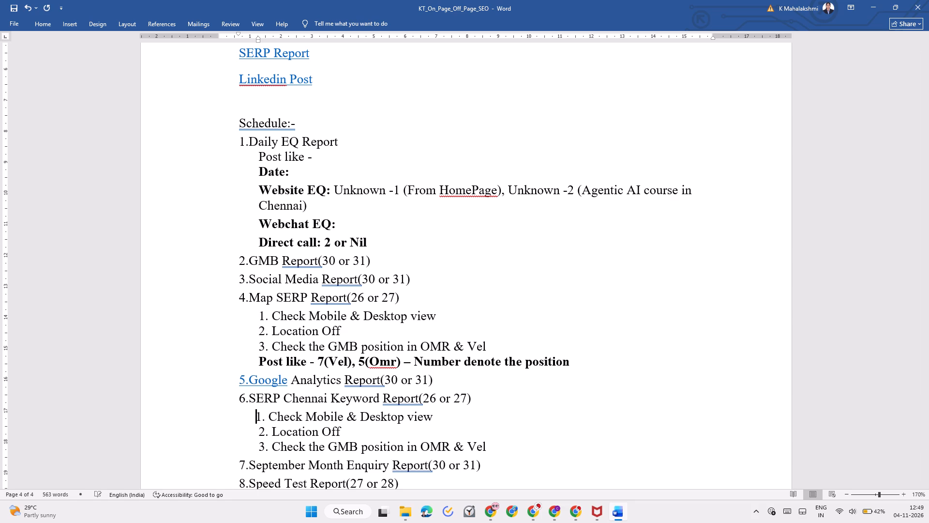
{"action": "key", "text": "space"}
{"action": "left_click", "coordinate": [356, 424]}
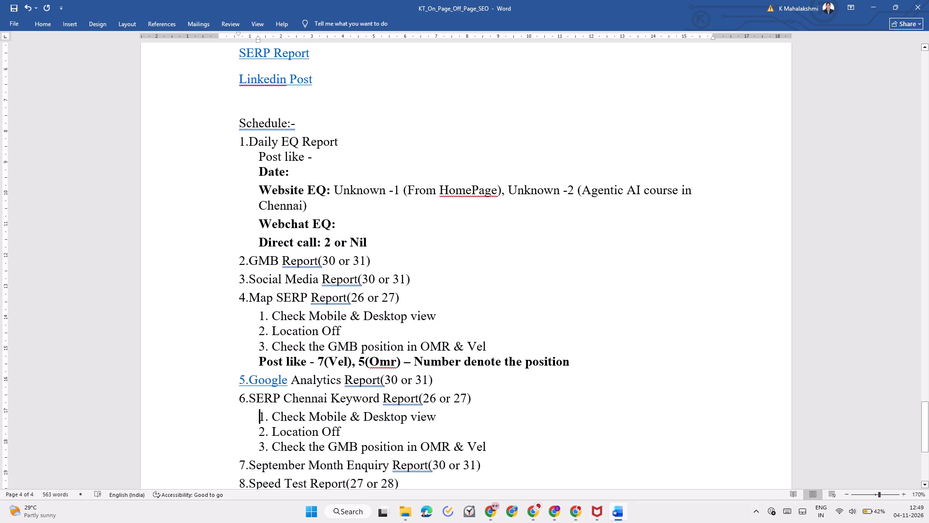
Replace "GMB" with "page" in the third note under SERP Chennai Keyword Report.
{"action": "left_click", "coordinate": [360, 448]}
{"action": "key", "text": "BackSpace"}
{"action": "key", "text": "BackSpace"}
{"action": "key", "text": "BackSpace"}
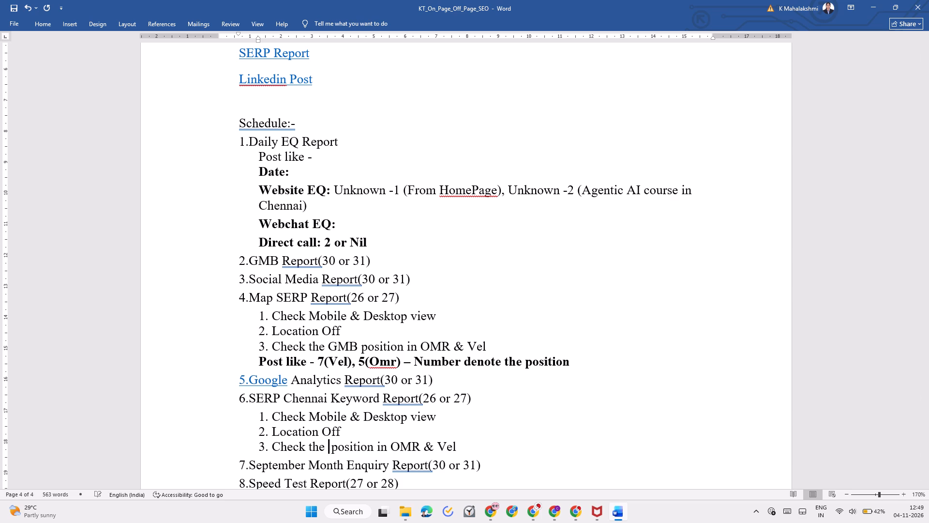
{"action": "key", "text": "BackSpace"}
{"action": "type", "text": "page"}
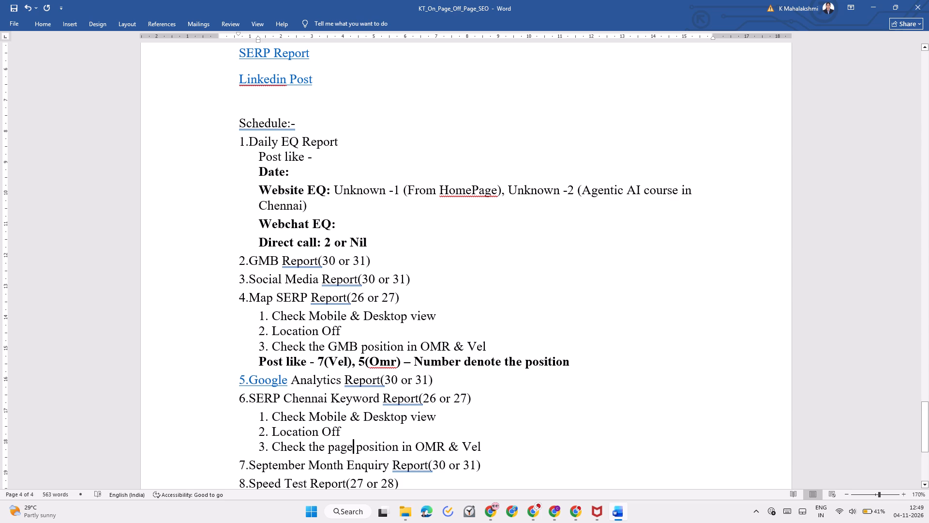
Remove "in OMR & Vel" from the third note under SERP Chennai Keyword Report and start a new line below it.
{"action": "left_click", "coordinate": [492, 446]}
{"action": "key", "text": "BackSpace"}
{"action": "key", "text": "BackSpace"}
{"action": "key", "text": "BackSpace"}
{"action": "key", "text": "BackSpace"}
{"action": "key", "text": "BackSpace"}
{"action": "key", "text": "BackSpace"}
{"action": "key", "text": "BackSpace"}
{"action": "key", "text": "BackSpace"}
{"action": "key", "text": "BackSpace"}
{"action": "key", "text": "BackSpace"}
{"action": "key", "text": "BackSpace"}
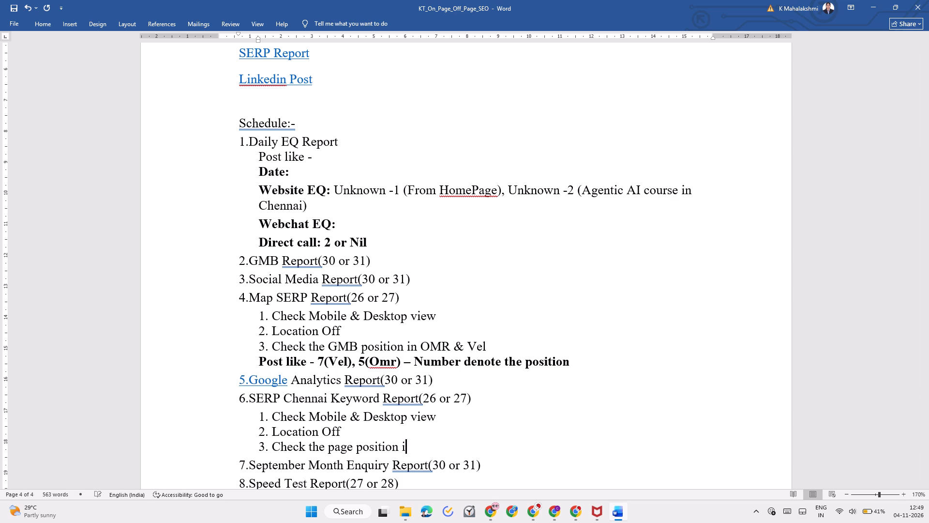
{"action": "key", "text": "BackSpace"}
{"action": "key", "text": "shift+Return"}
Switch to the SERP Report spreadsheet in Chrome and examine the Sep 29 and Oct 27 ranking table on the Chennai Keyword SERP Report sheet.
{"action": "scroll", "coordinate": [492, 446], "scroll_direction": "down", "scroll_amount": 1}
{"action": "scroll", "coordinate": [492, 446], "scroll_direction": "up", "scroll_amount": 1}
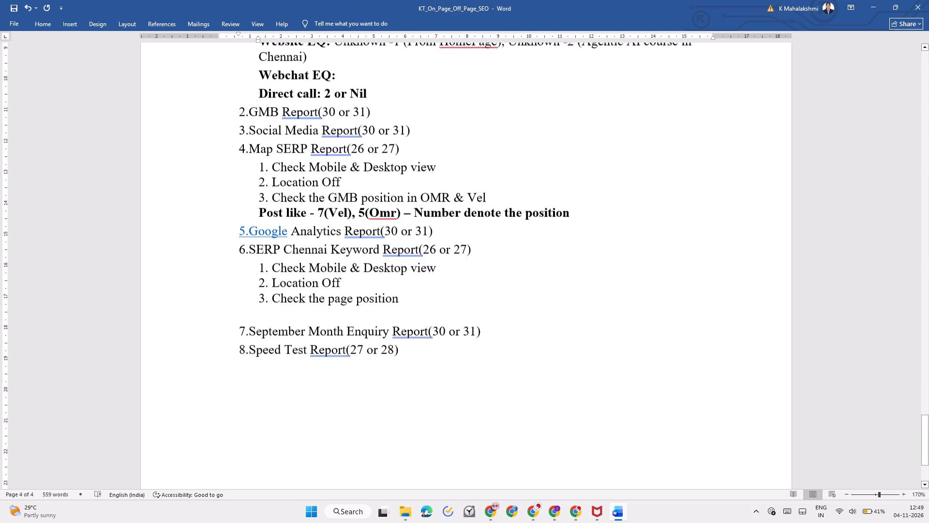
{"action": "scroll", "coordinate": [492, 446], "scroll_direction": "up", "scroll_amount": 1}
{"action": "key", "text": "alt+Tab"}
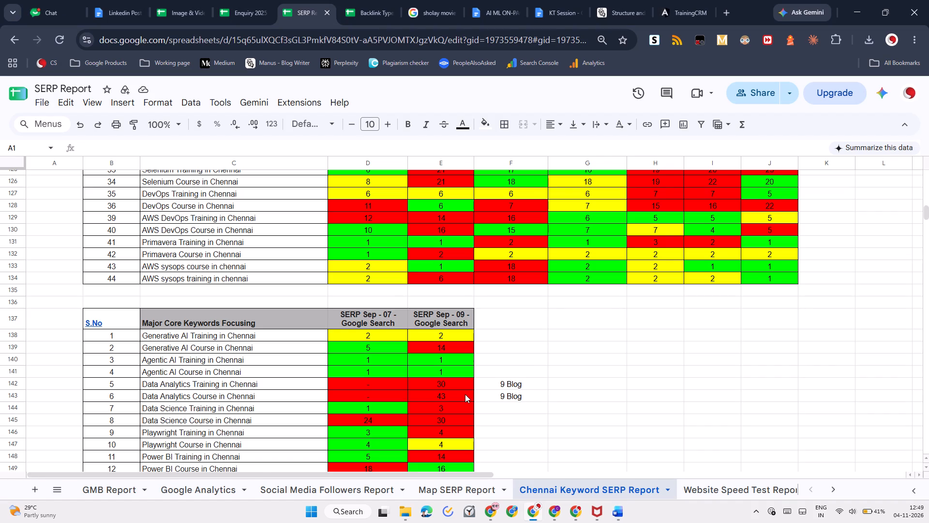
{"action": "scroll", "coordinate": [465, 394], "scroll_direction": "down", "scroll_amount": 1}
{"action": "scroll", "coordinate": [251, 318], "scroll_direction": "up", "scroll_amount": 1}
{"action": "scroll", "coordinate": [251, 318], "scroll_direction": "down", "scroll_amount": 2}
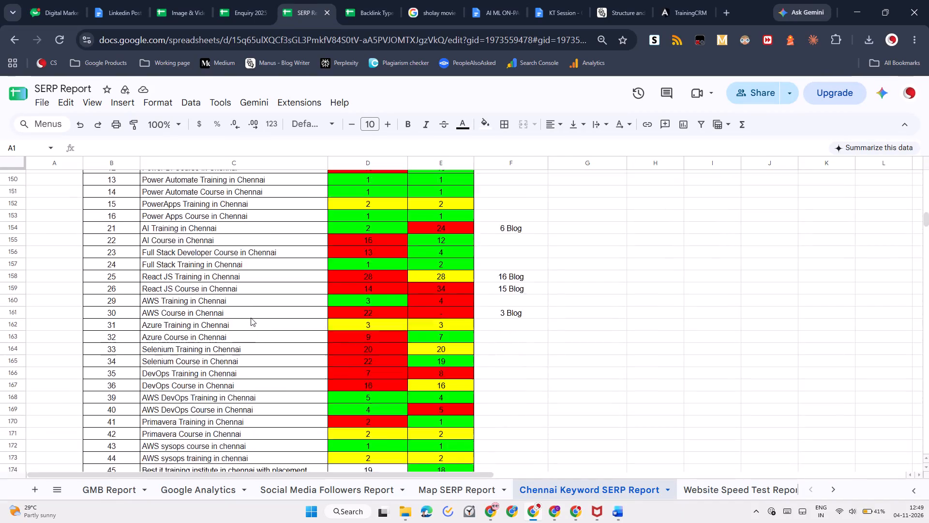
{"action": "scroll", "coordinate": [251, 318], "scroll_direction": "down", "scroll_amount": 5}
{"action": "scroll", "coordinate": [251, 318], "scroll_direction": "up", "scroll_amount": 5}
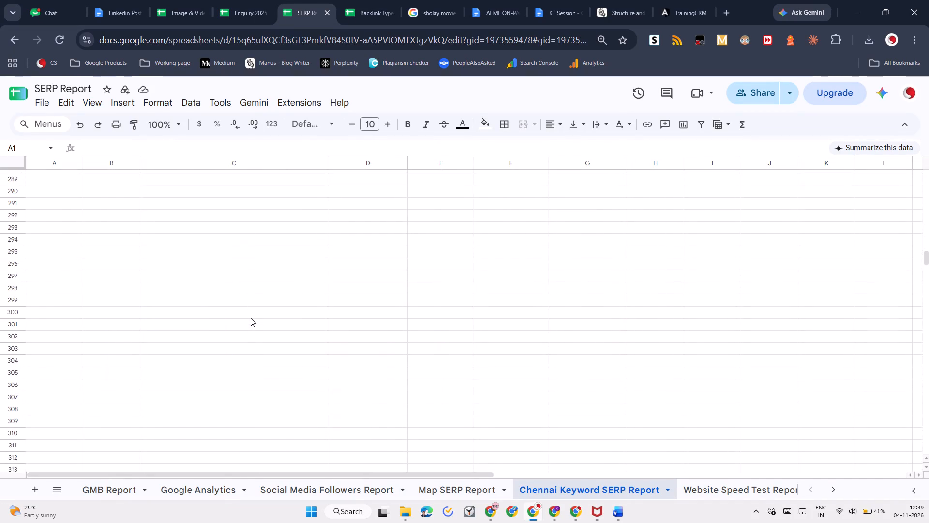
{"action": "scroll", "coordinate": [251, 318], "scroll_direction": "up", "scroll_amount": 4}
{"action": "scroll", "coordinate": [251, 318], "scroll_direction": "down", "scroll_amount": 4}
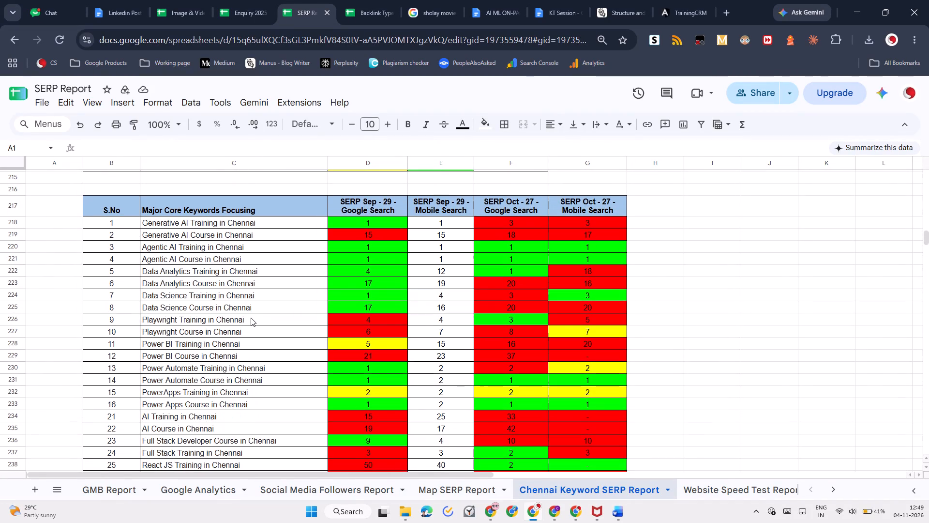
{"action": "scroll", "coordinate": [251, 318], "scroll_direction": "up", "scroll_amount": 1}
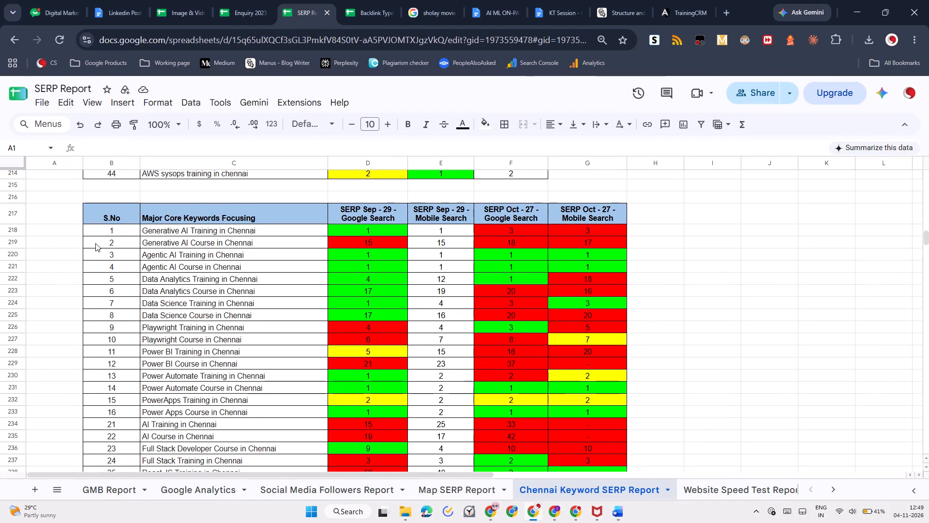
{"action": "left_click", "coordinate": [112, 230]}
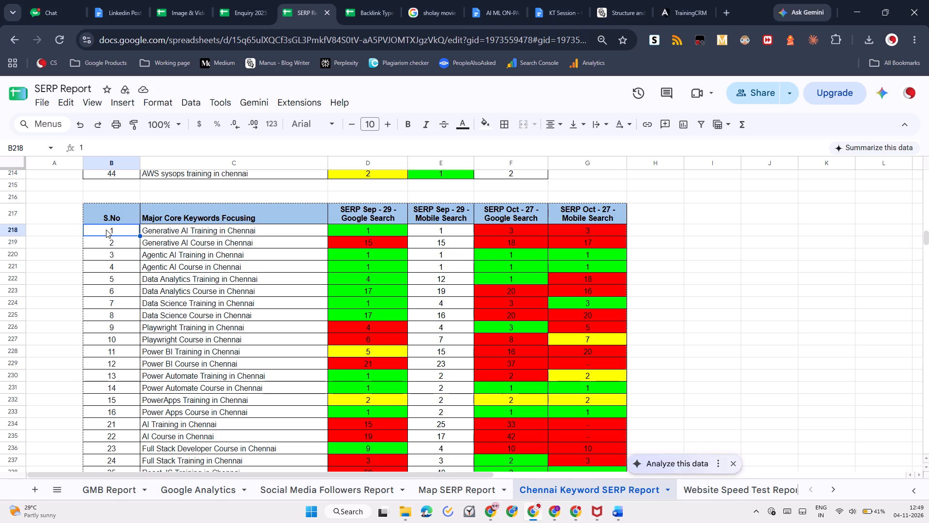
{"action": "left_click", "coordinate": [106, 230]}
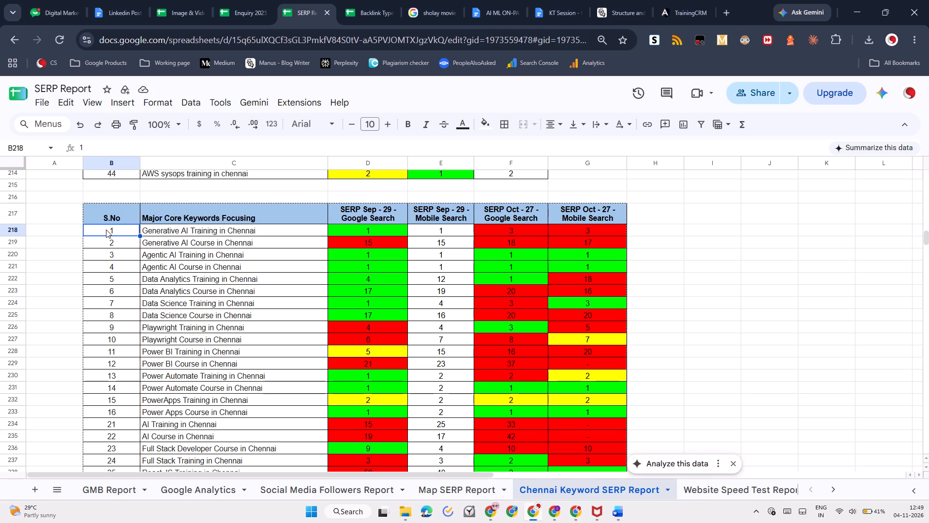
{"action": "left_click", "coordinate": [189, 247]}
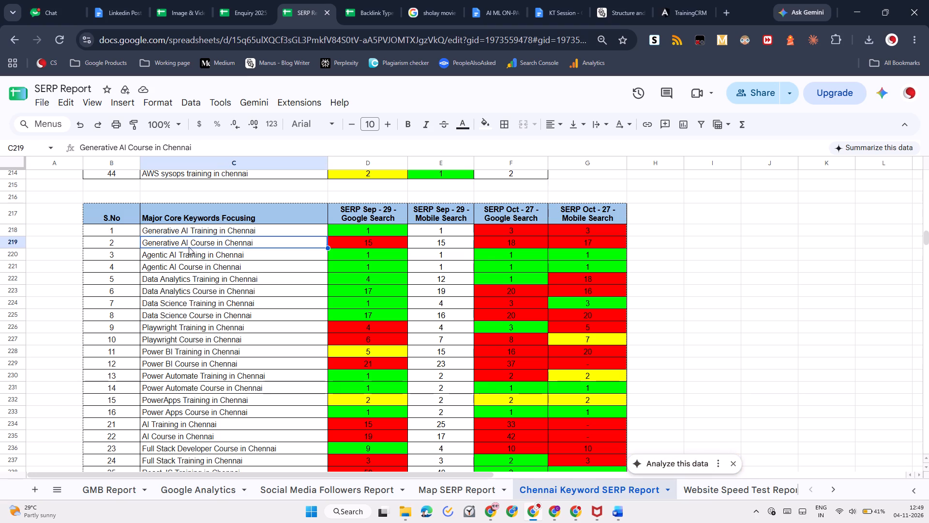
{"action": "scroll", "coordinate": [189, 247], "scroll_direction": "down", "scroll_amount": 1}
Back in Word, add the fourth note "4. Post the rankings >50" under SERP Chennai Keyword Report.
{"action": "key", "text": "alt+Tab"}
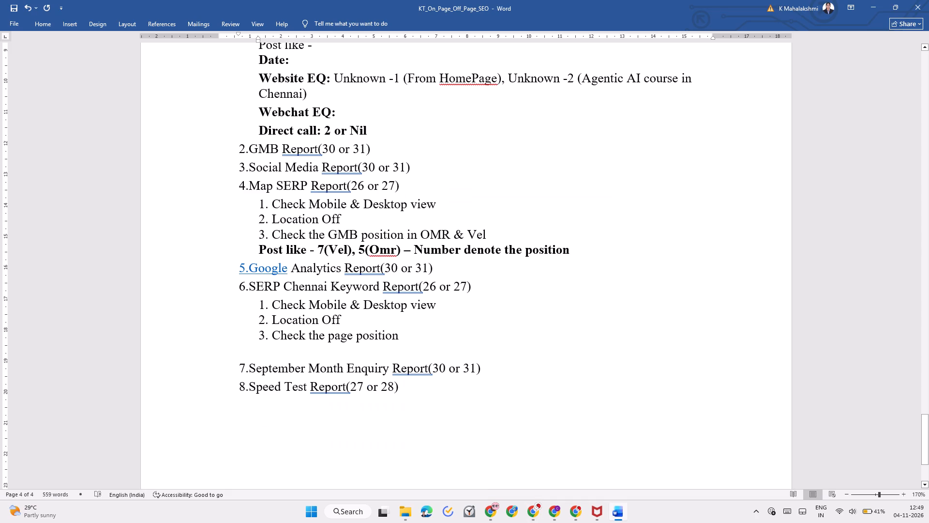
{"action": "type", "text": "4."}
{"action": "key", "text": "space"}
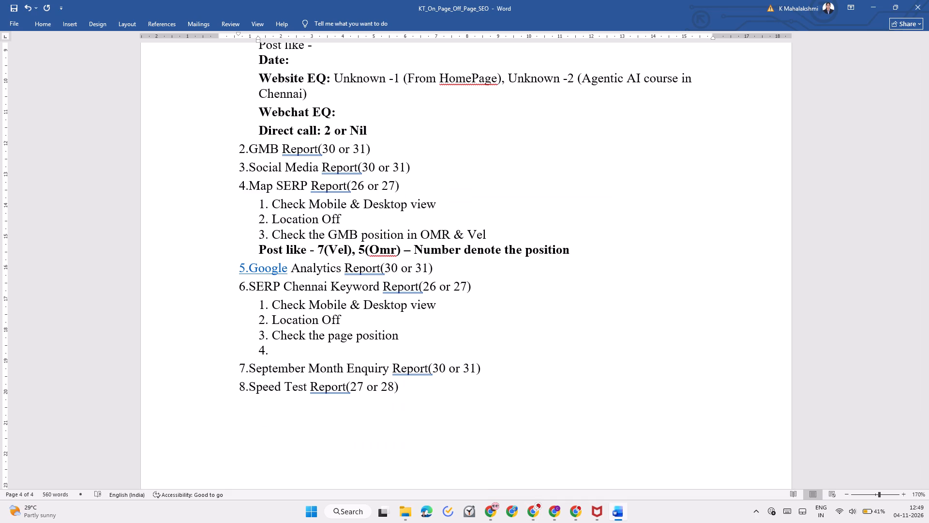
{"action": "key", "text": "BackSpace"}
{"action": "key", "text": "space"}
{"action": "type", "text": "the"}
{"action": "key", "text": "space"}
{"action": "type", "text": "rankings"}
{"action": "key", "text": "space"}
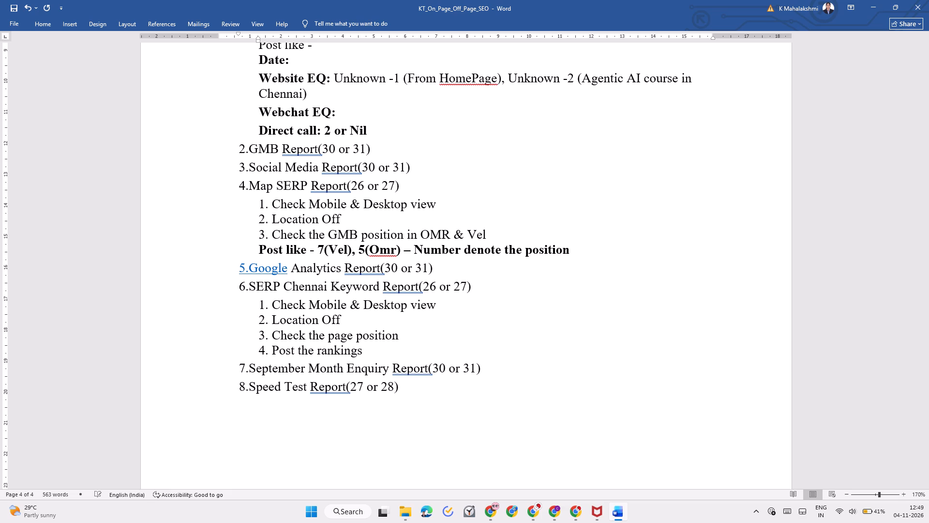
{"action": "type", "text": ">15"}
{"action": "key", "text": "BackSpace"}
{"action": "key", "text": "BackSpace"}
{"action": "type", "text": "50"}
Change the ">" to "<" in the fourth note under SERP Chennai Keyword Report so it reads "Post the rankings <50".
{"action": "key", "text": "Left"}
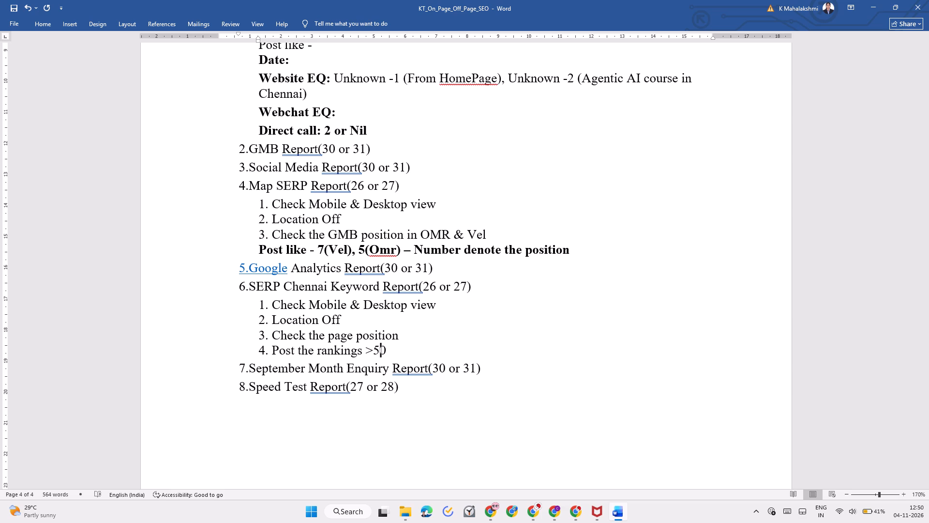
{"action": "key", "text": "Left"}
{"action": "key", "text": "BackSpace"}
{"action": "key", "text": "shift+less"}
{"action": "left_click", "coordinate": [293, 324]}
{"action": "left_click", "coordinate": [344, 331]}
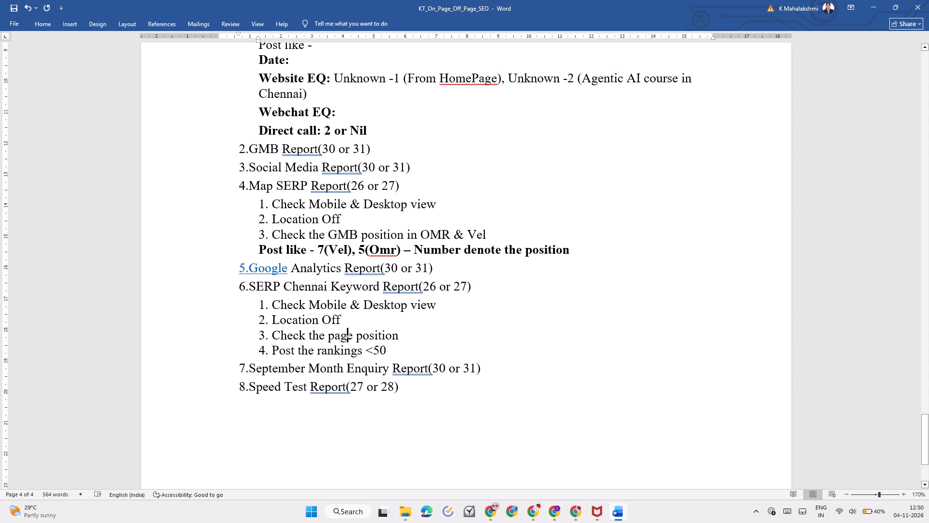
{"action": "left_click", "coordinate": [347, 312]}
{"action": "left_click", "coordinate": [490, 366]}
Start a new line below the Speed Test Report entry at the end of the schedule list.
{"action": "left_click", "coordinate": [457, 381]}
{"action": "key", "text": "Return"}
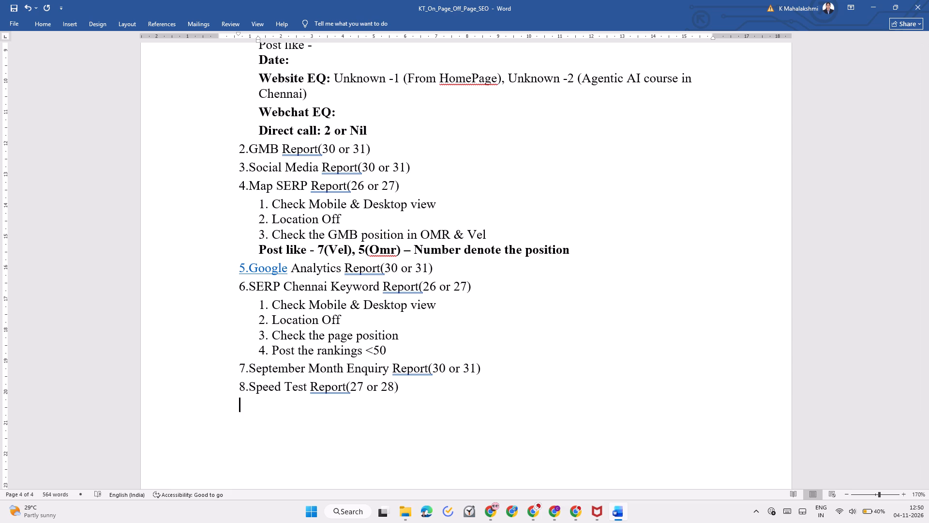
Switch to the SERP Report spreadsheet in Chrome and examine the dated tables on the Website Speed Test Report sheet.
{"action": "key", "text": "alt+Tab"}
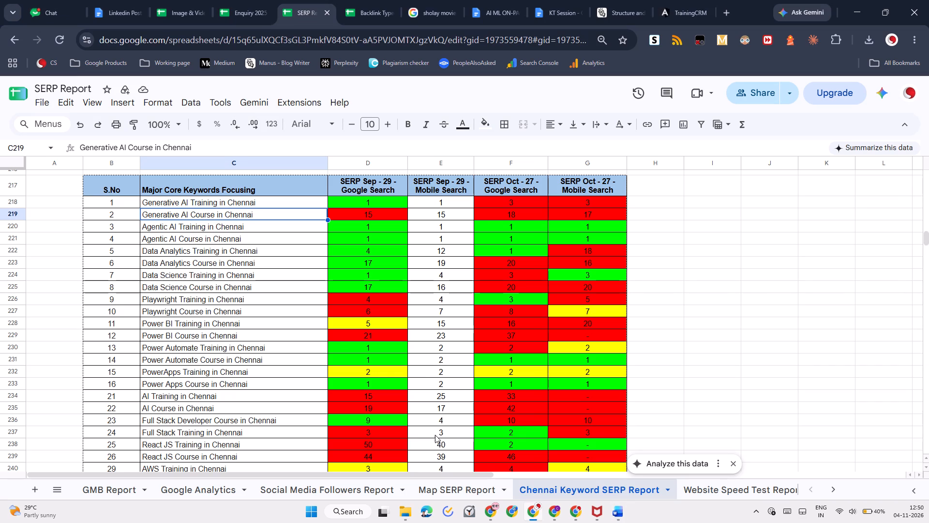
{"action": "scroll", "coordinate": [318, 493], "scroll_direction": "right", "scroll_amount": 1}
{"action": "scroll", "coordinate": [318, 493], "scroll_direction": "left", "scroll_amount": 1}
{"action": "left_click", "coordinate": [704, 485]}
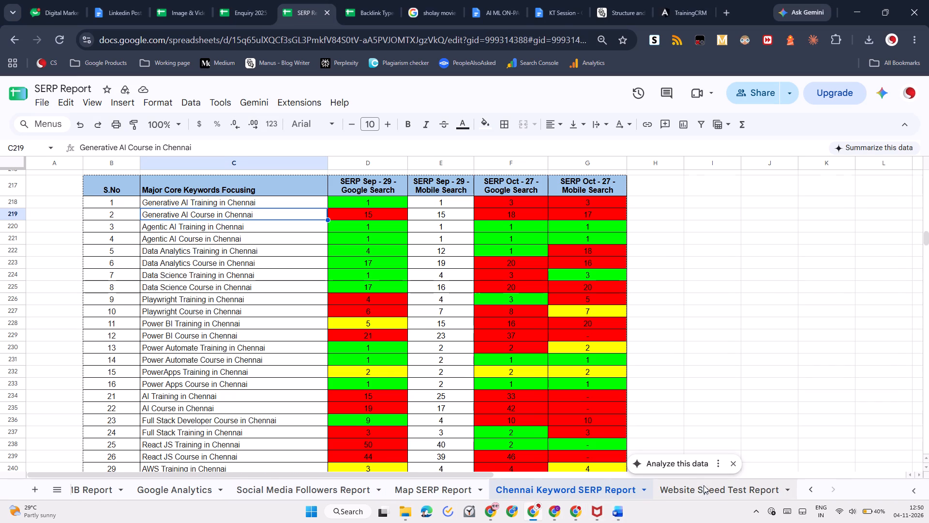
{"action": "scroll", "coordinate": [499, 379], "scroll_direction": "up", "scroll_amount": 1}
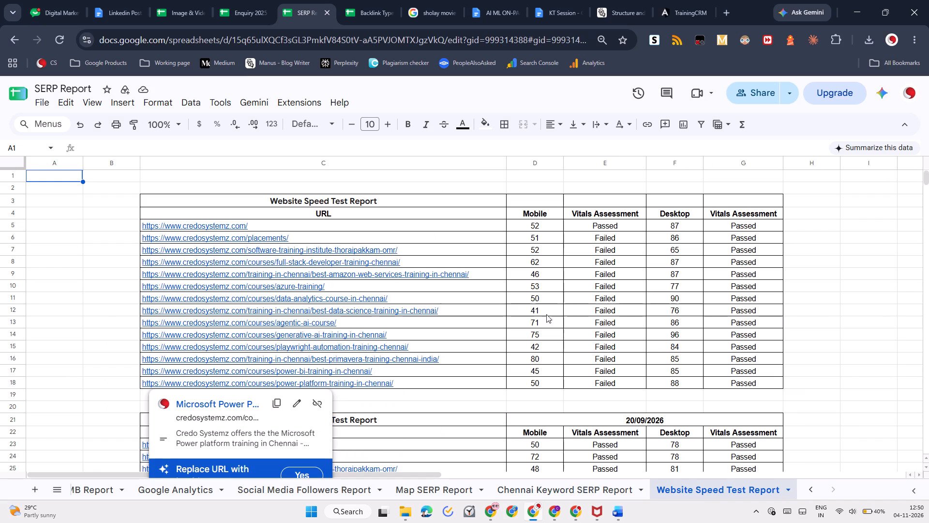
{"action": "left_click", "coordinate": [704, 216]}
{"action": "scroll", "coordinate": [652, 299], "scroll_direction": "down", "scroll_amount": 2}
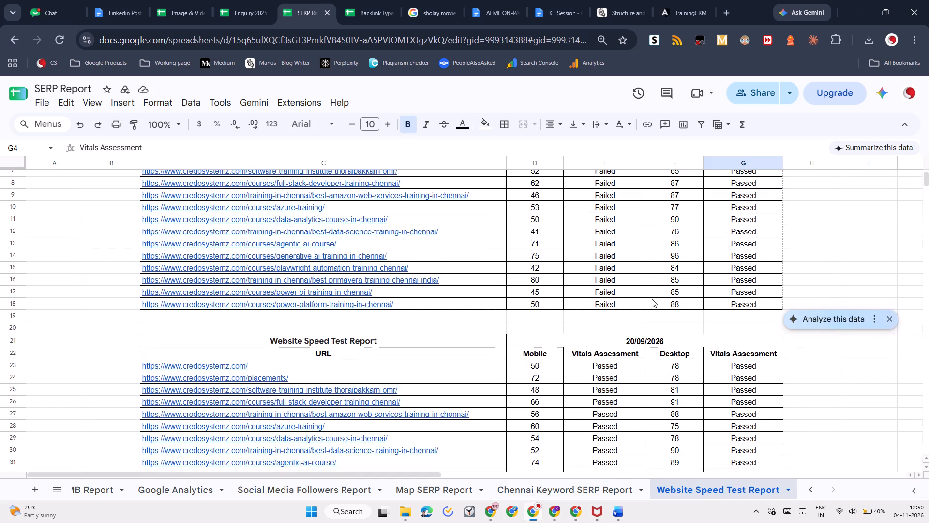
{"action": "scroll", "coordinate": [652, 299], "scroll_direction": "down", "scroll_amount": 2}
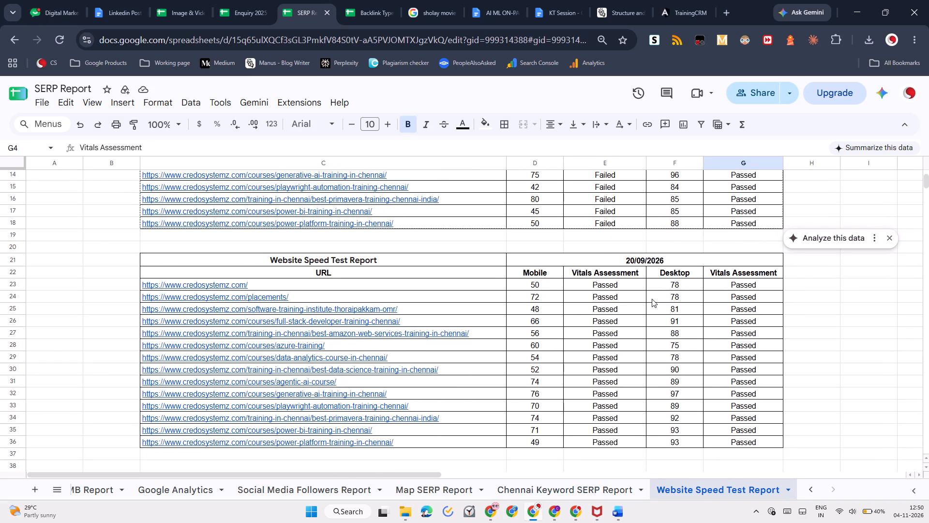
{"action": "scroll", "coordinate": [652, 299], "scroll_direction": "down", "scroll_amount": 4}
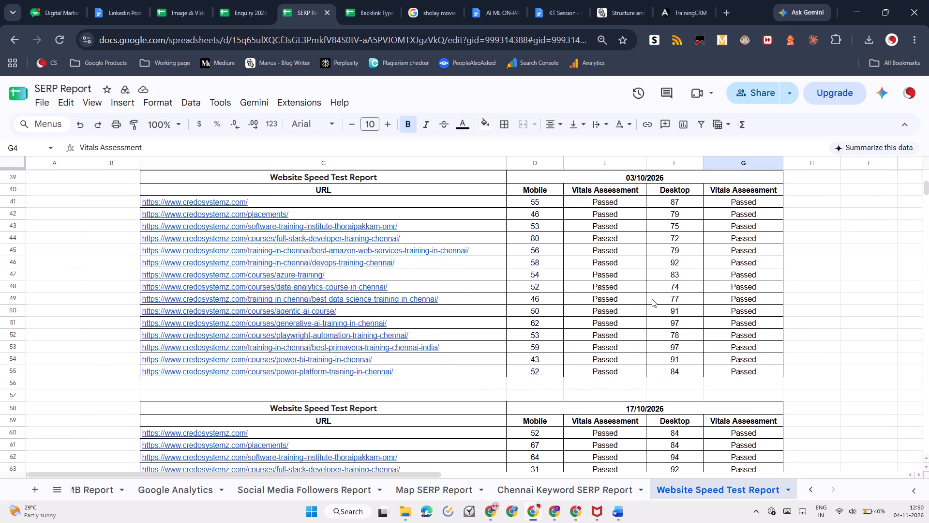
{"action": "scroll", "coordinate": [652, 299], "scroll_direction": "down", "scroll_amount": 3}
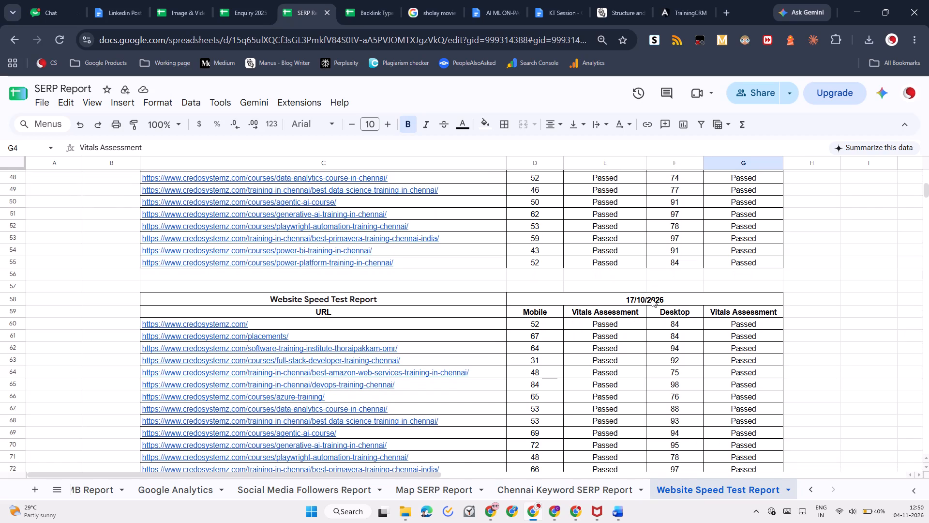
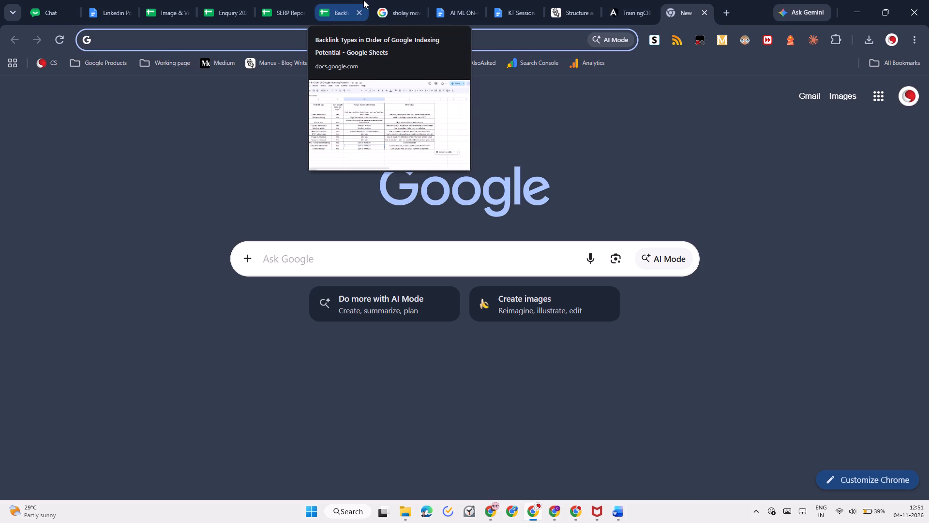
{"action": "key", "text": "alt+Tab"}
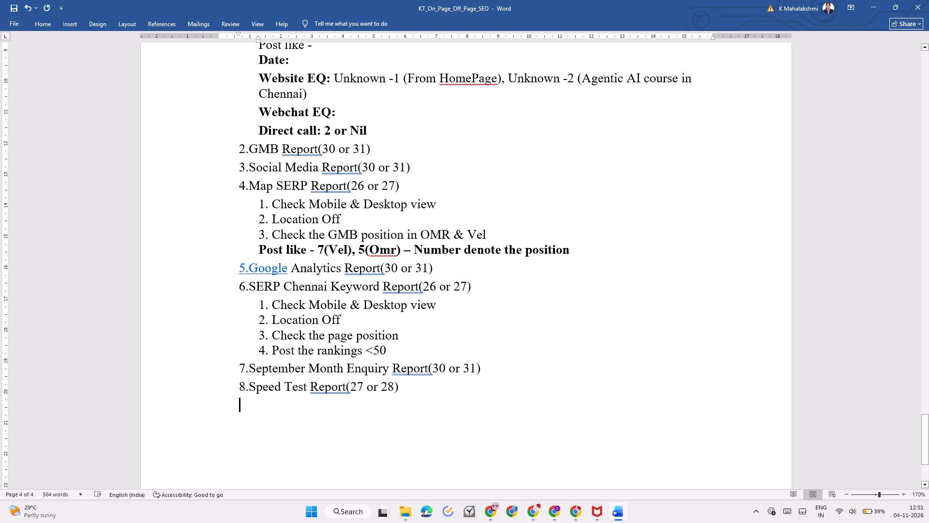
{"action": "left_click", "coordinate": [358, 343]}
In Chrome, search Google for "speed test" and look through the results.
{"action": "key", "text": "alt+Tab"}
{"action": "type", "text": "speed test"}
{"action": "key", "text": "space"}
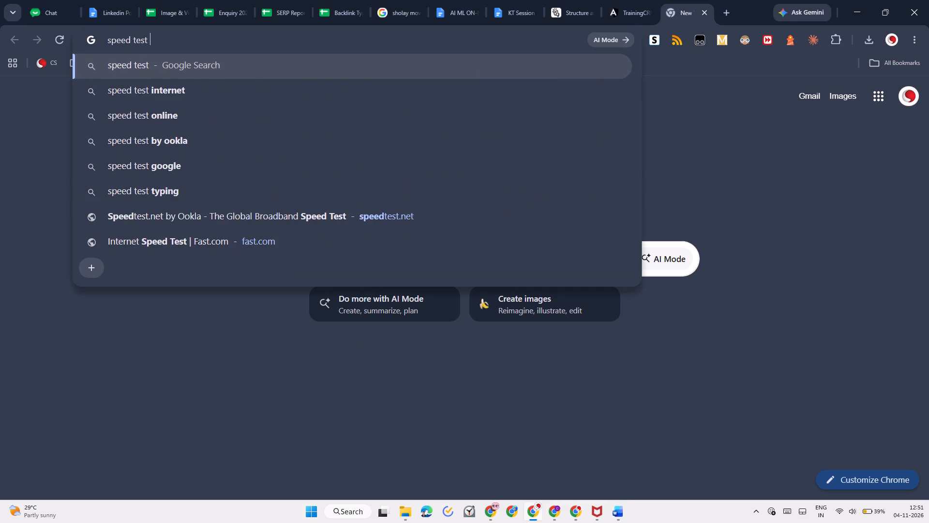
{"action": "key", "text": "Return"}
{"action": "scroll", "coordinate": [292, 336], "scroll_direction": "down", "scroll_amount": 2}
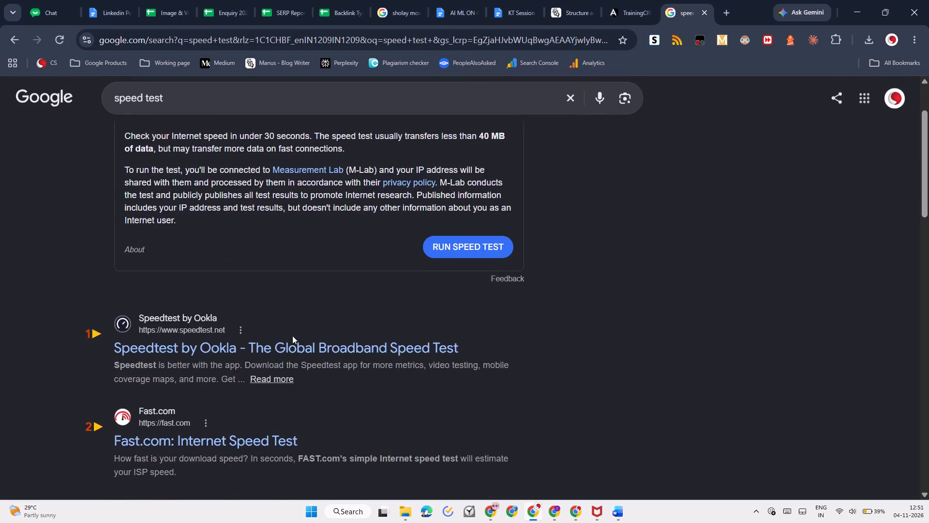
{"action": "scroll", "coordinate": [292, 336], "scroll_direction": "up", "scroll_amount": 2}
Replace the Google query with "web.dev" and run the search.
{"action": "left_click", "coordinate": [239, 109]}
{"action": "left_click_drag", "start_coordinate": [239, 109], "coordinate": [105, 114]}
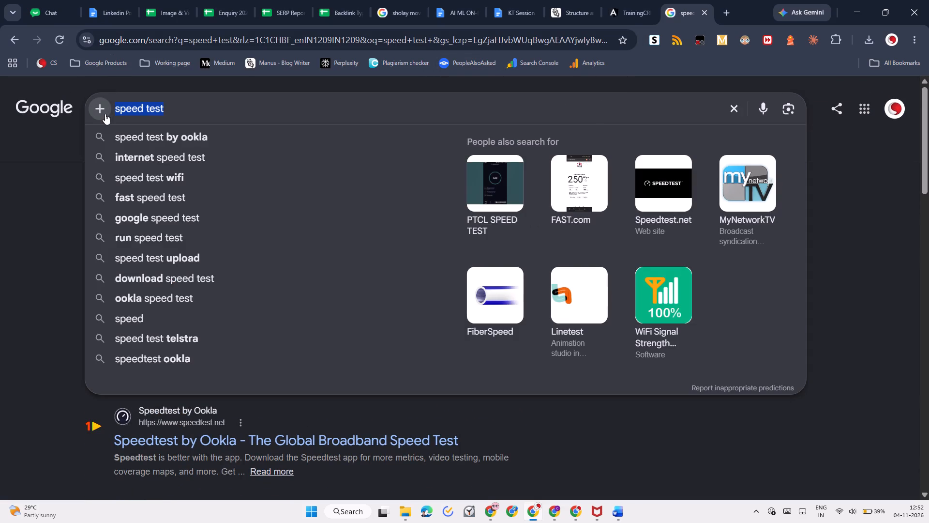
{"action": "key", "text": "BackSpace"}
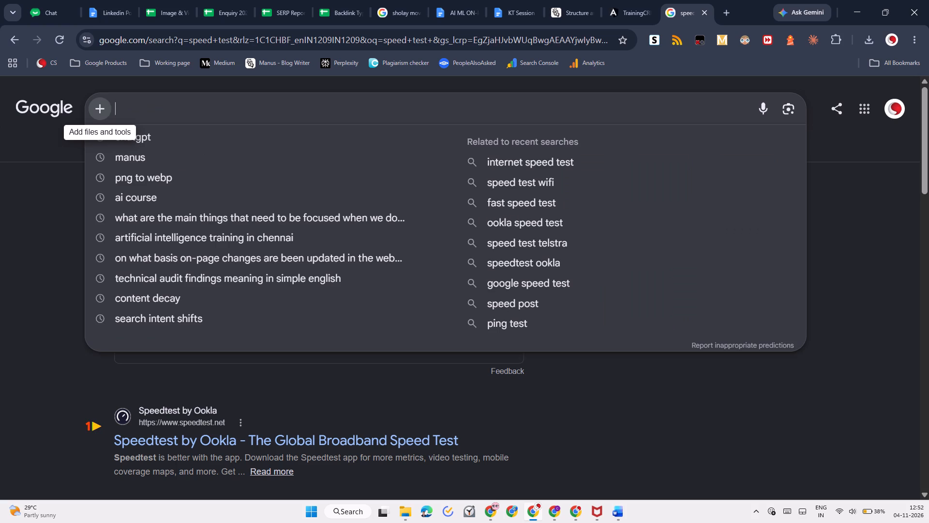
{"action": "type", "text": "seed"}
{"action": "key", "text": "BackSpace"}
{"action": "key", "text": "BackSpace"}
{"action": "key", "text": "BackSpace"}
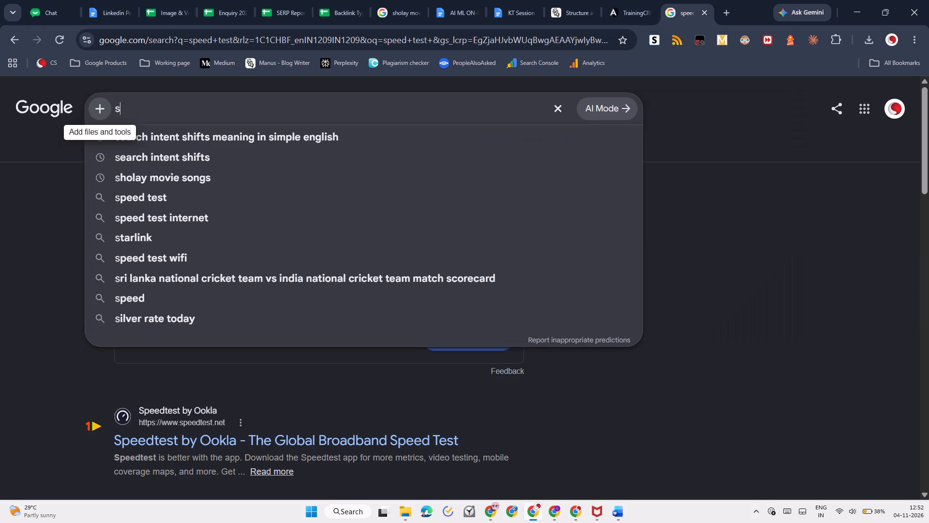
{"action": "key", "text": "BackSpace"}
{"action": "key", "text": "BackSpace"}
{"action": "type", "text": "we"}
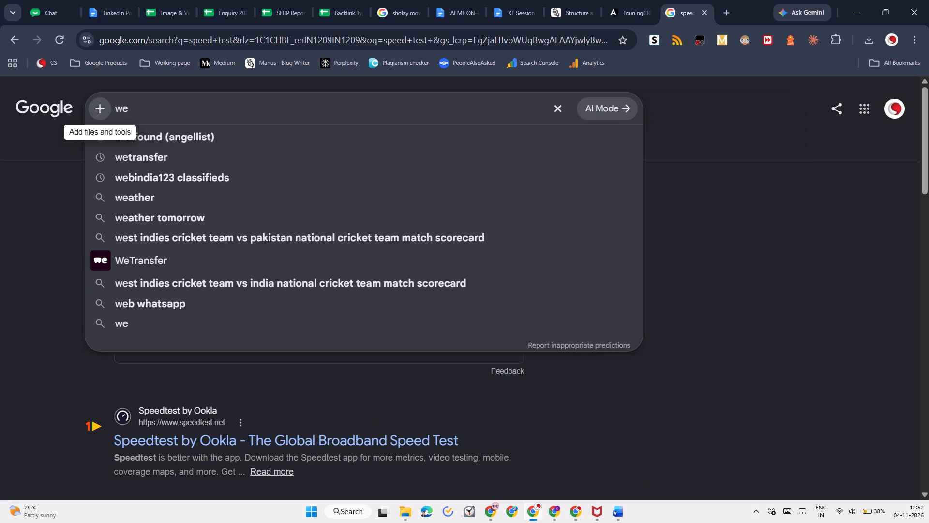
{"action": "key", "text": "b"}
{"action": "type", "text": ".dev"}
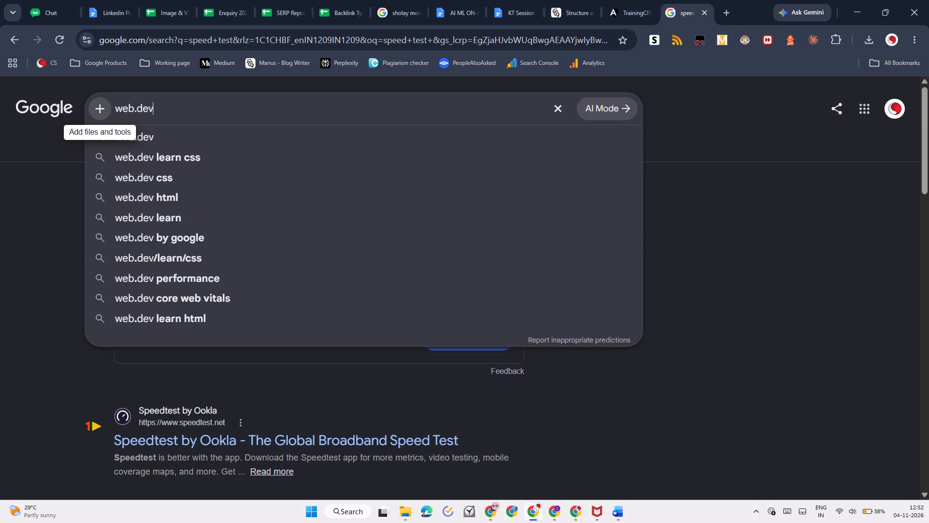
{"action": "key", "text": "space"}
{"action": "key", "text": "Return"}
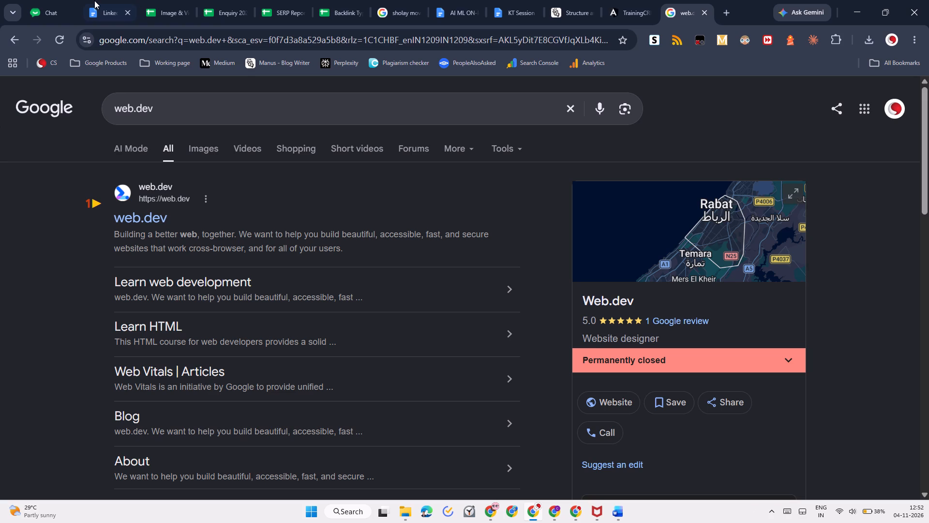
Search Google for "web dev pagespeed insights" and open the PageSpeed Insights site from the results.
{"action": "left_click", "coordinate": [122, 41]}
{"action": "key", "text": "BackSpace"}
{"action": "type", "text": "web.dev"}
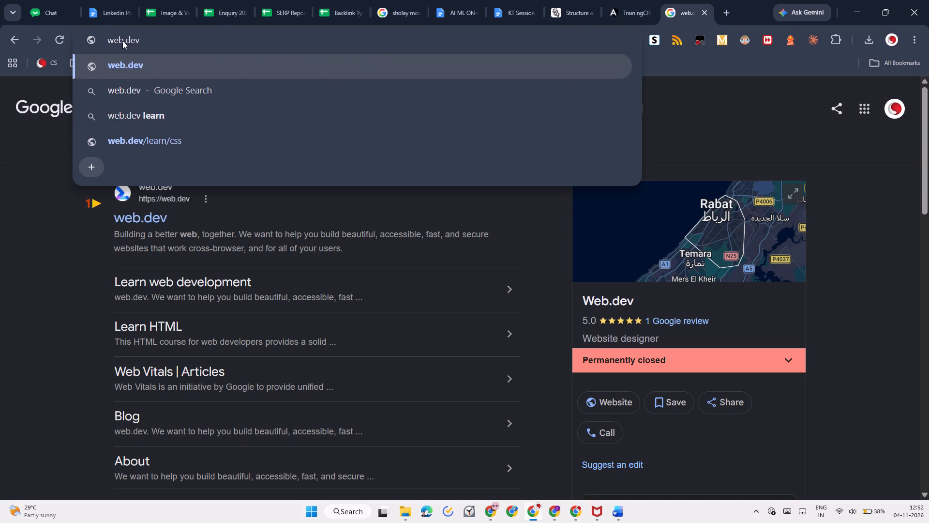
{"action": "key", "text": "space"}
{"action": "type", "text": "in"}
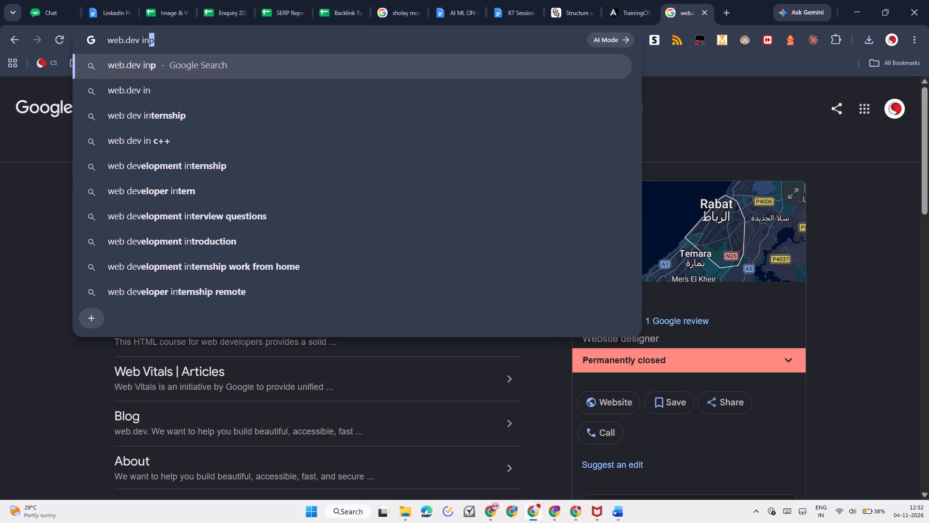
{"action": "type", "text": "sig"}
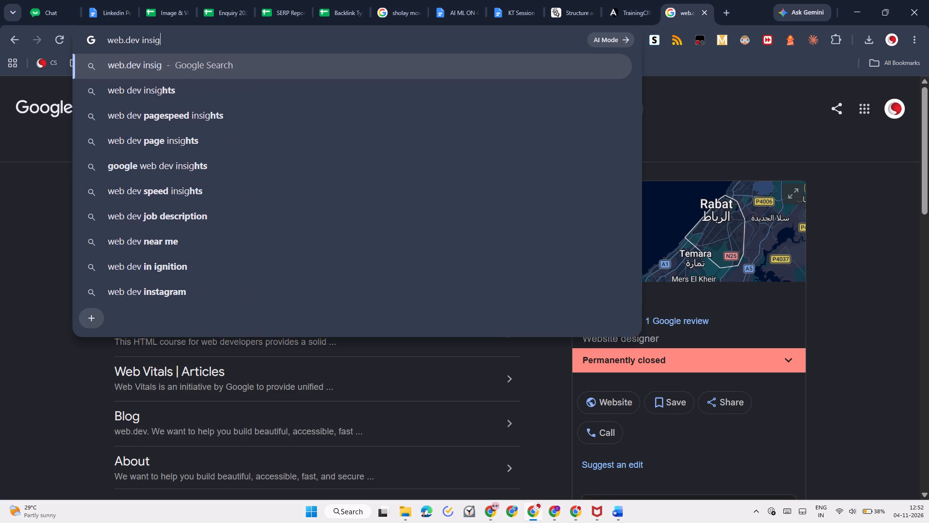
{"action": "key", "text": "Down"}
{"action": "key", "text": "Down"}
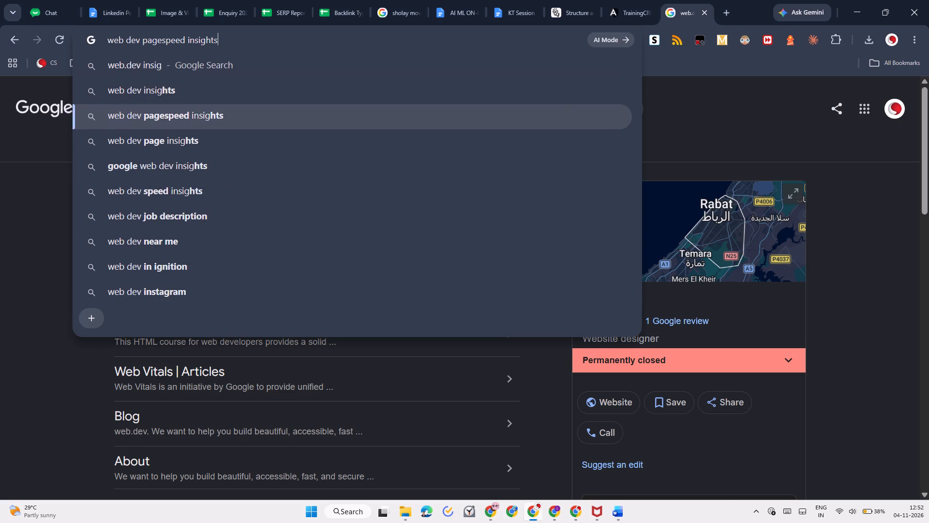
{"action": "key", "text": "Return"}
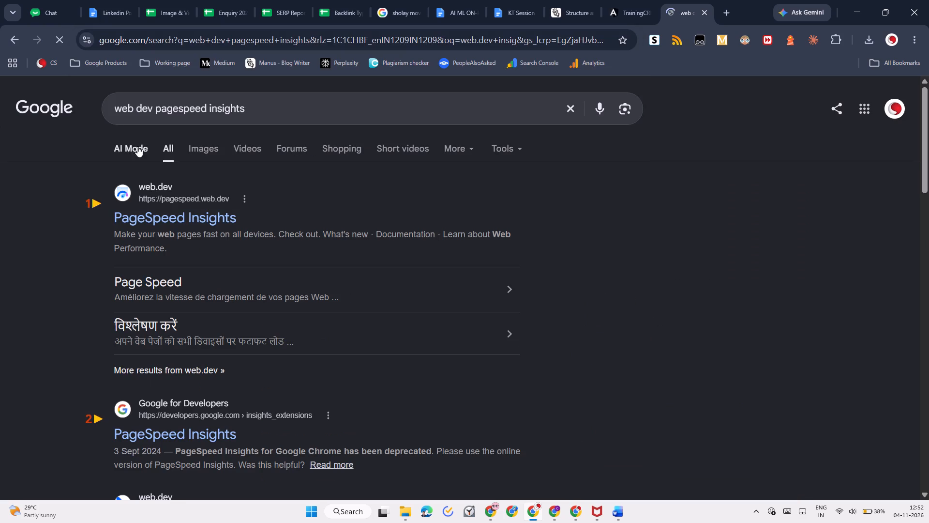
{"action": "left_click", "coordinate": [185, 214]}
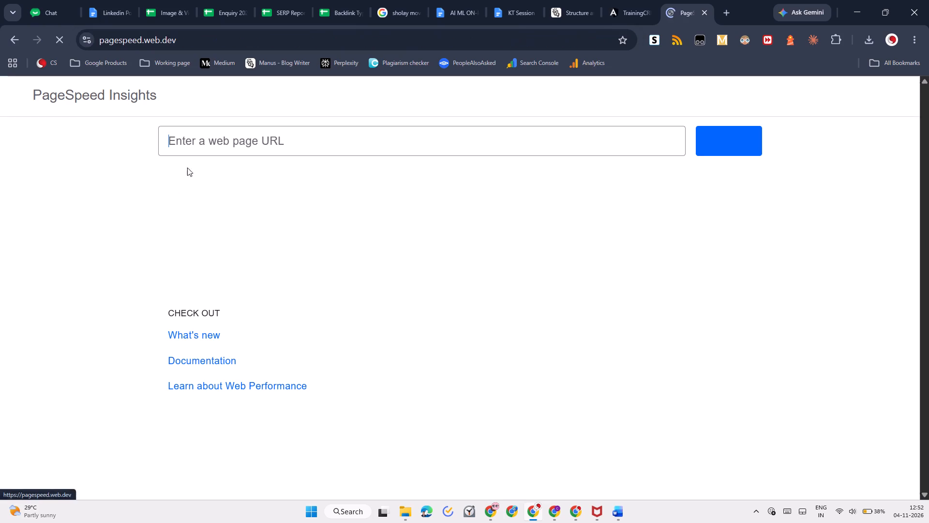
{"action": "left_click", "coordinate": [231, 39]}
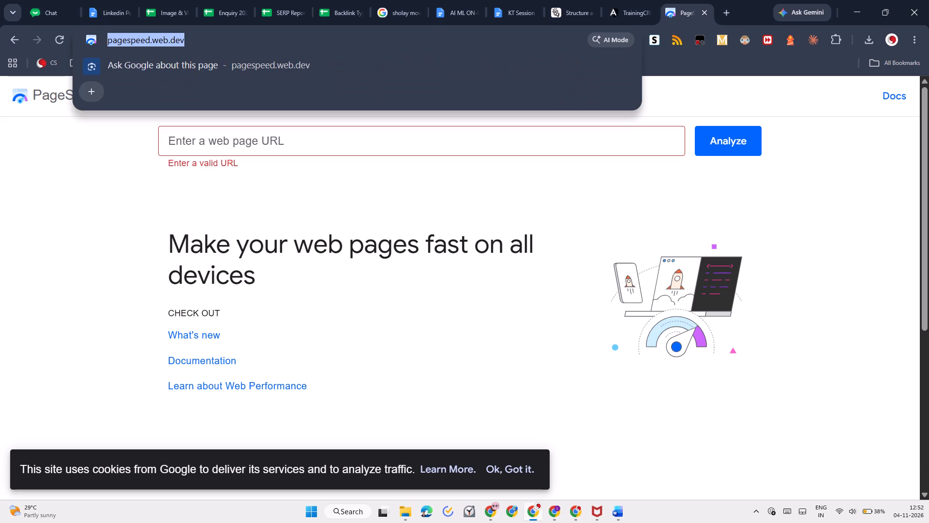
{"action": "key", "text": "ctrl+c"}
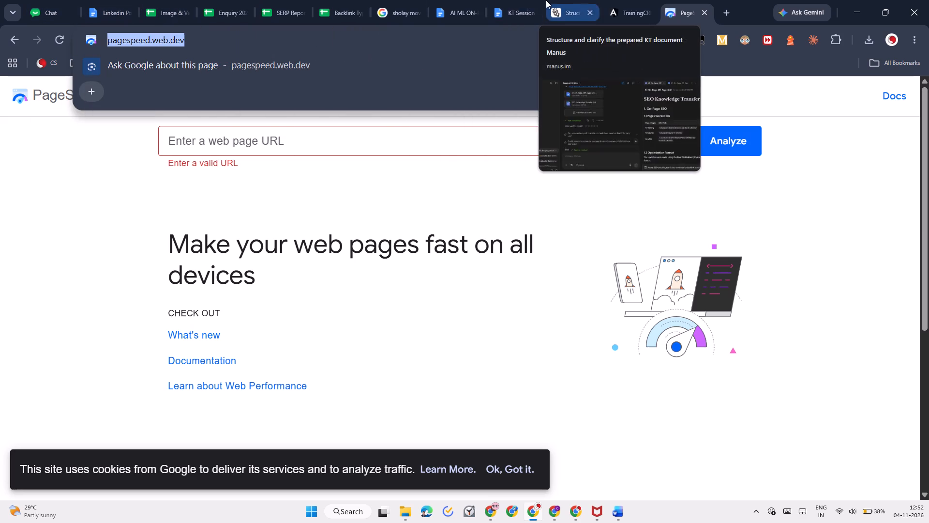
{"action": "left_click", "coordinate": [495, 0]}
{"action": "left_click", "coordinate": [382, 259]}
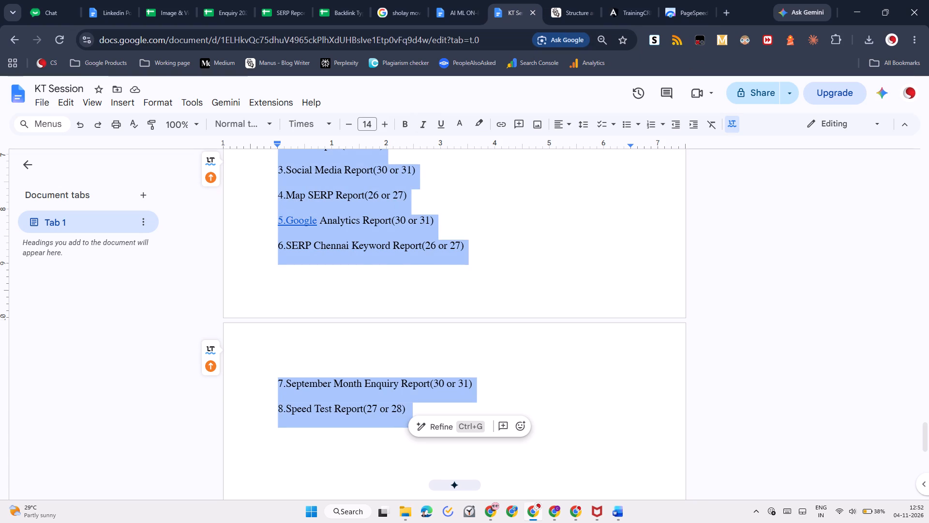
{"action": "scroll", "coordinate": [382, 259], "scroll_direction": "up", "scroll_amount": 1}
{"action": "key", "text": "alt+Tab"}
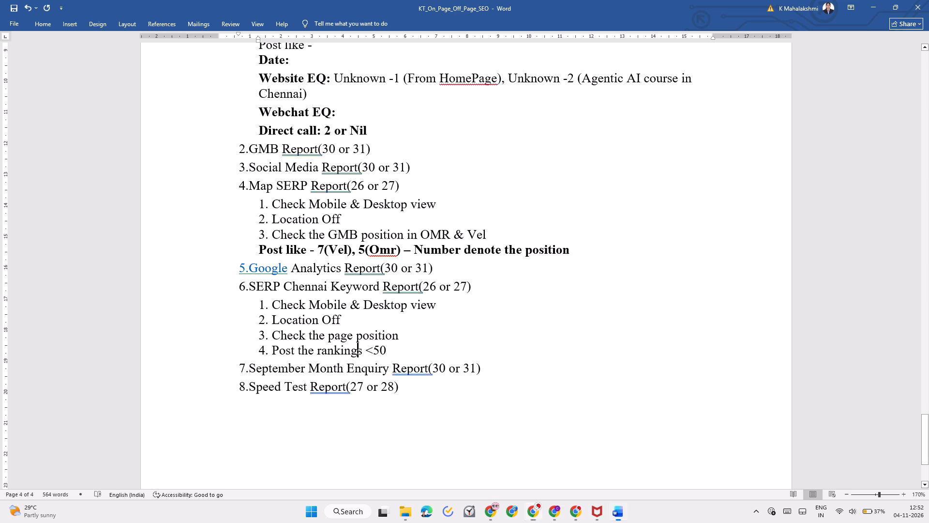
{"action": "left_click", "coordinate": [420, 383]}
{"action": "key", "text": "Return"}
{"action": "key", "text": "ctrl+v"}
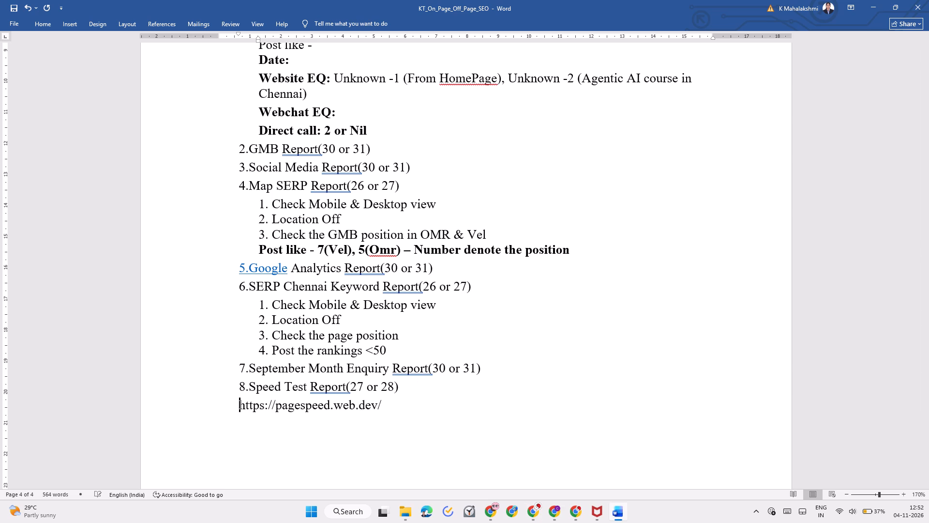
{"action": "key", "text": "Return"}
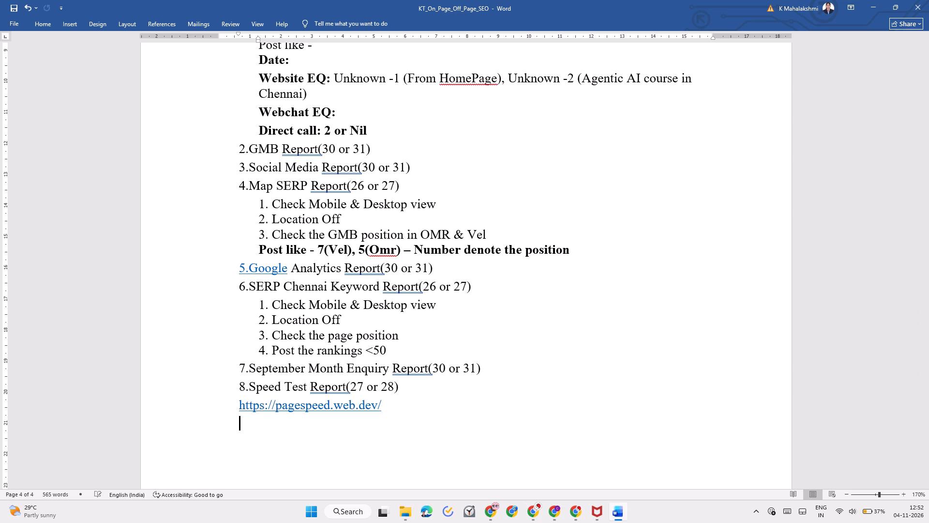
Copy the power-platform-training-in-chennai URL from the SERP Report spreadsheet in Chrome and analyze it in PageSpeed Insights.
{"action": "key", "text": "alt+Tab"}
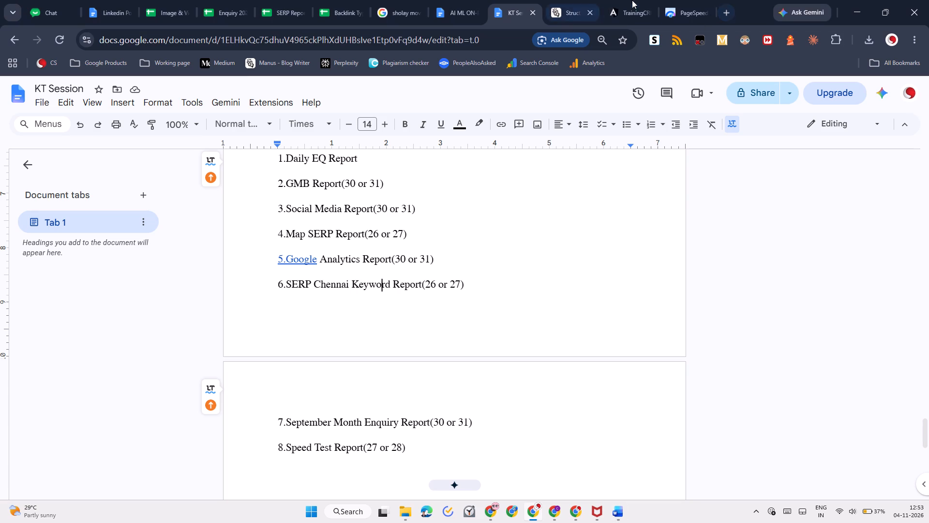
{"action": "left_click", "coordinate": [256, 0]}
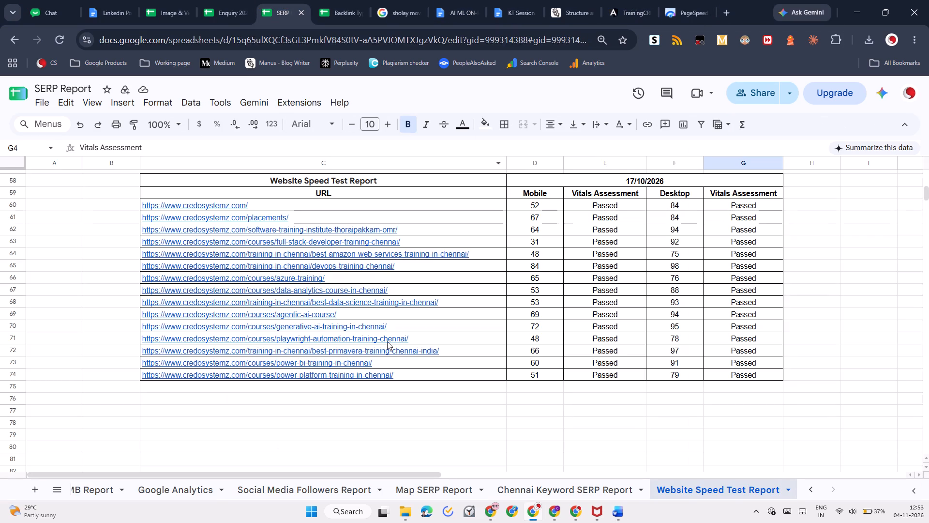
{"action": "left_click", "coordinate": [339, 374]}
{"action": "key", "text": "ctrl+c"}
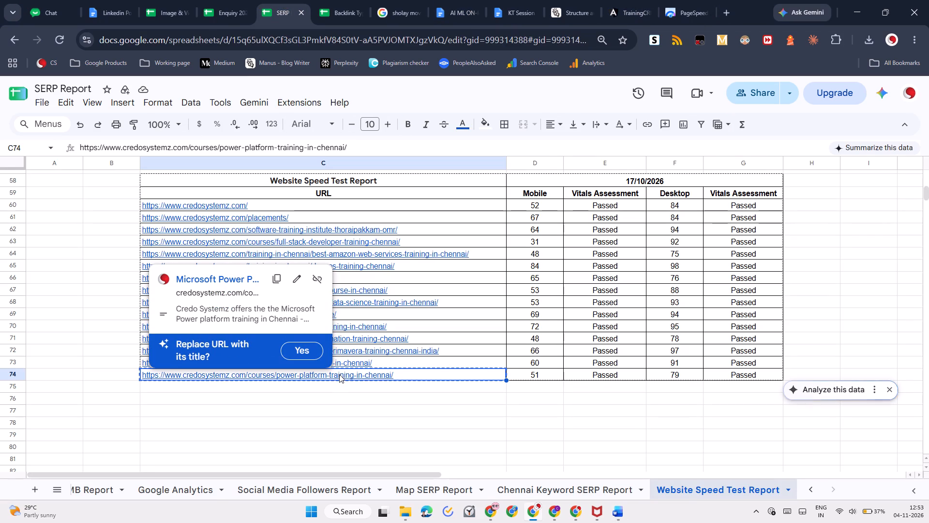
{"action": "left_click", "coordinate": [718, 0]}
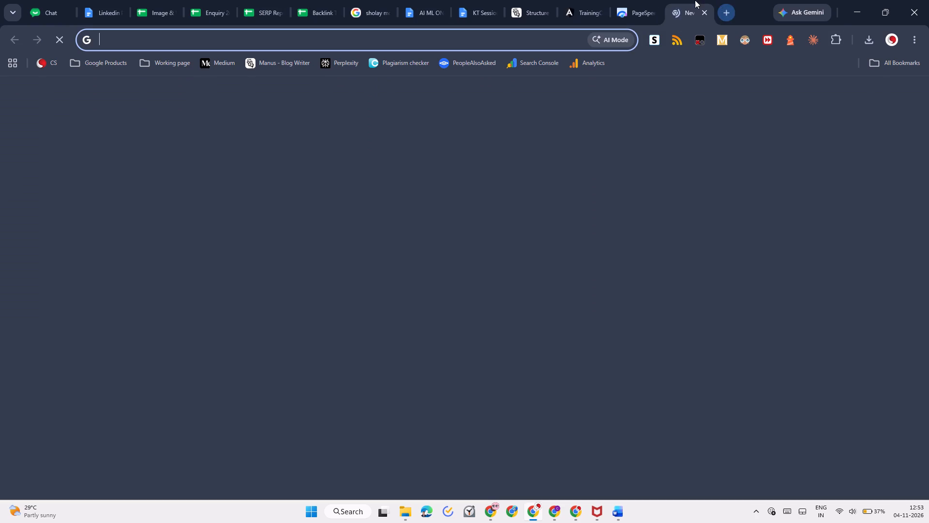
{"action": "left_click", "coordinate": [643, 0]}
{"action": "left_click", "coordinate": [475, 131]}
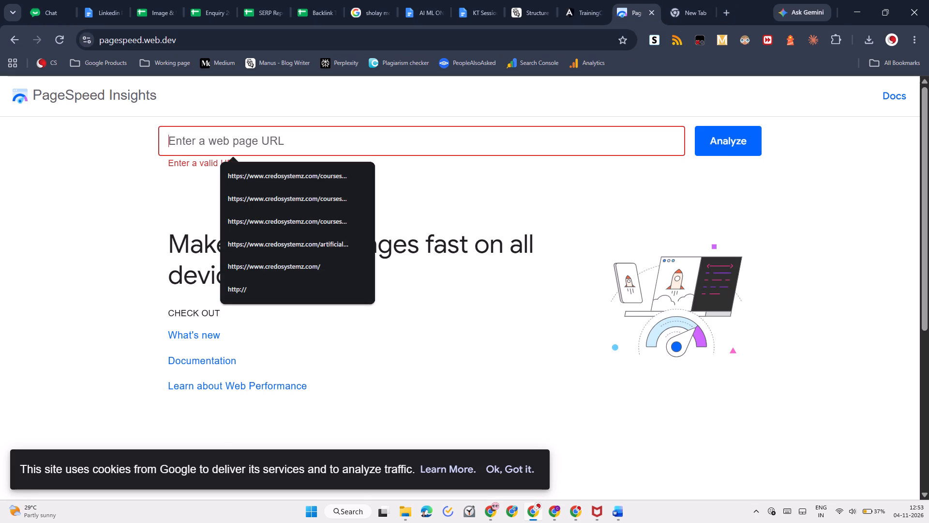
{"action": "key", "text": "ctrl+v"}
{"action": "left_click", "coordinate": [740, 143]}
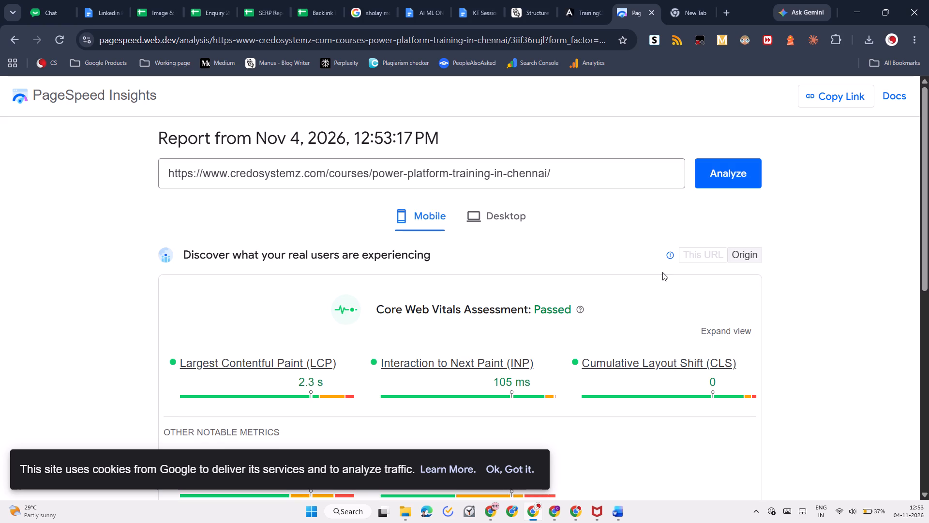
Examine the mobile metrics of the Power Platform page's speed report and switch to its desktop results.
{"action": "scroll", "coordinate": [662, 272], "scroll_direction": "down", "scroll_amount": 4}
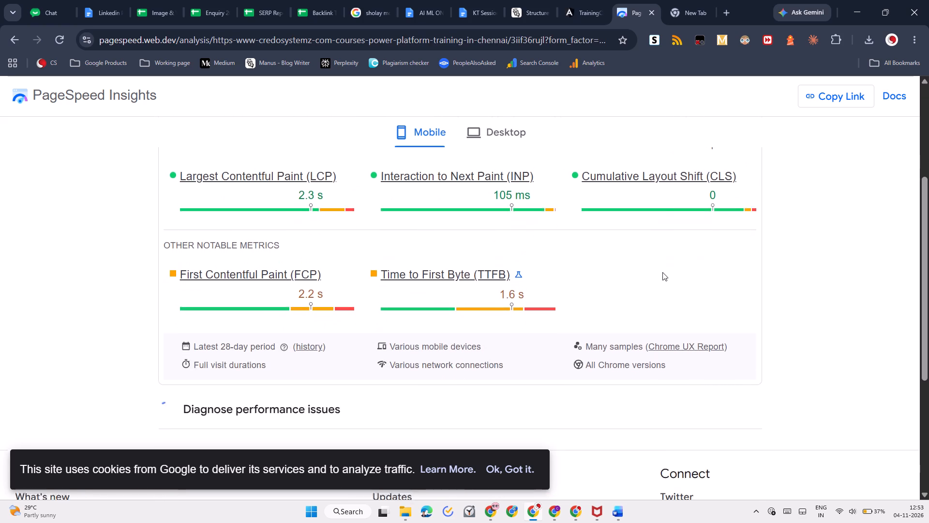
{"action": "scroll", "coordinate": [662, 272], "scroll_direction": "down", "scroll_amount": 2}
{"action": "scroll", "coordinate": [662, 272], "scroll_direction": "up", "scroll_amount": 3}
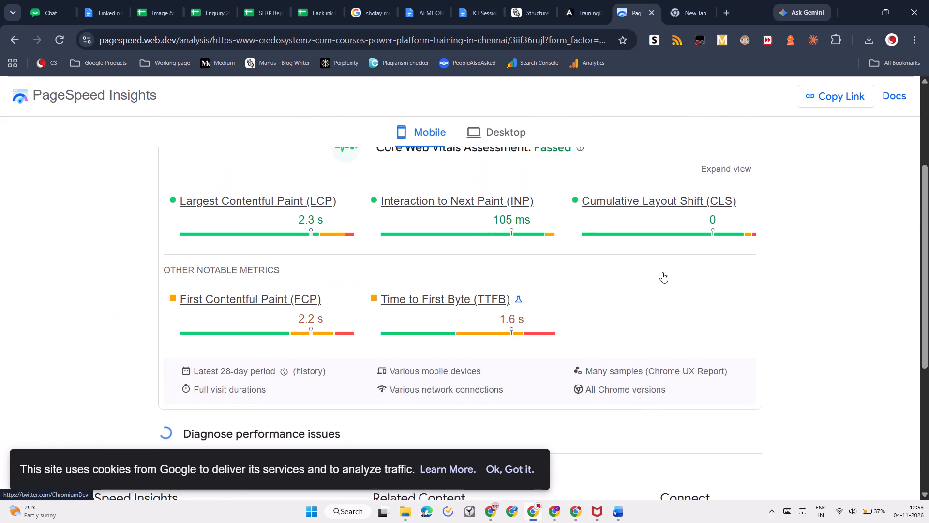
{"action": "scroll", "coordinate": [662, 272], "scroll_direction": "up", "scroll_amount": 2}
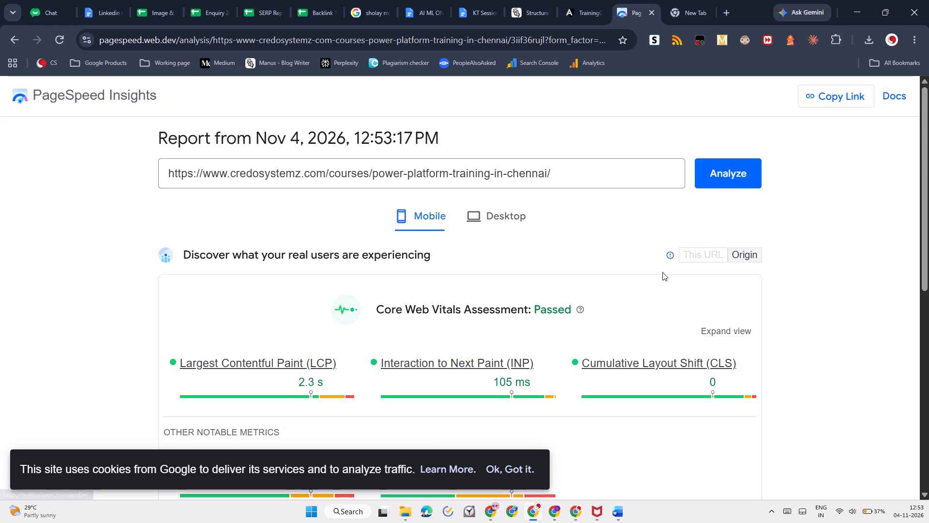
{"action": "left_click", "coordinate": [515, 215]}
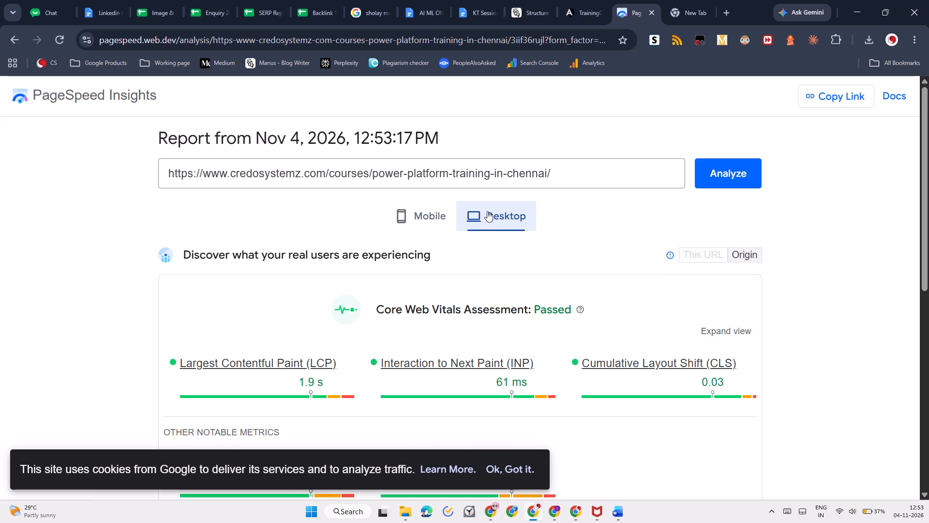